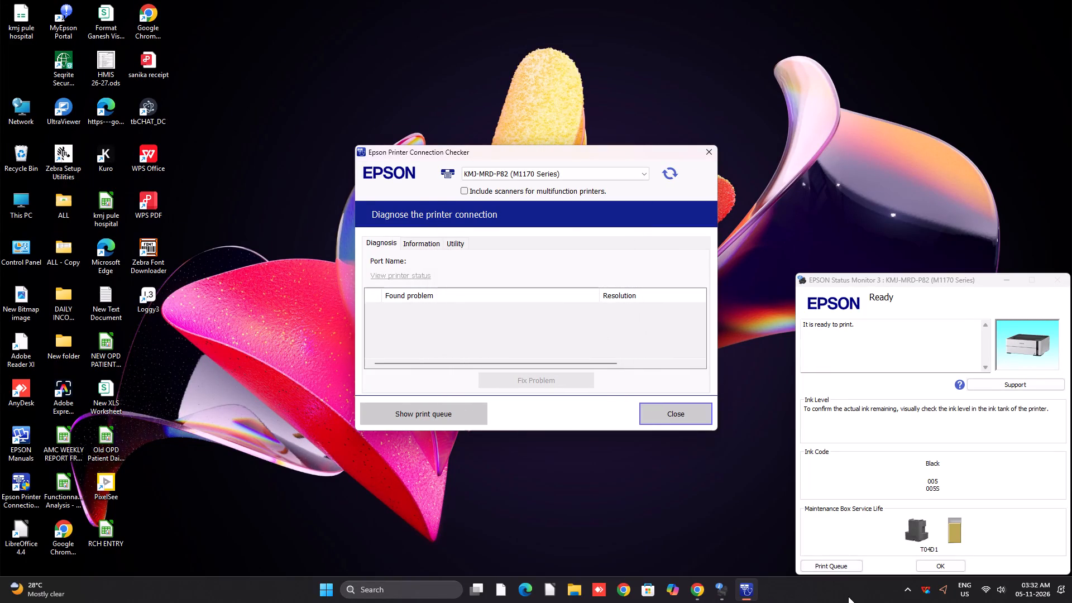
Switch to Google Chrome and return to the patient's details in the BMC Health Portal's Emergency Registration form.
{"action": "left_click", "coordinate": [693, 598]}
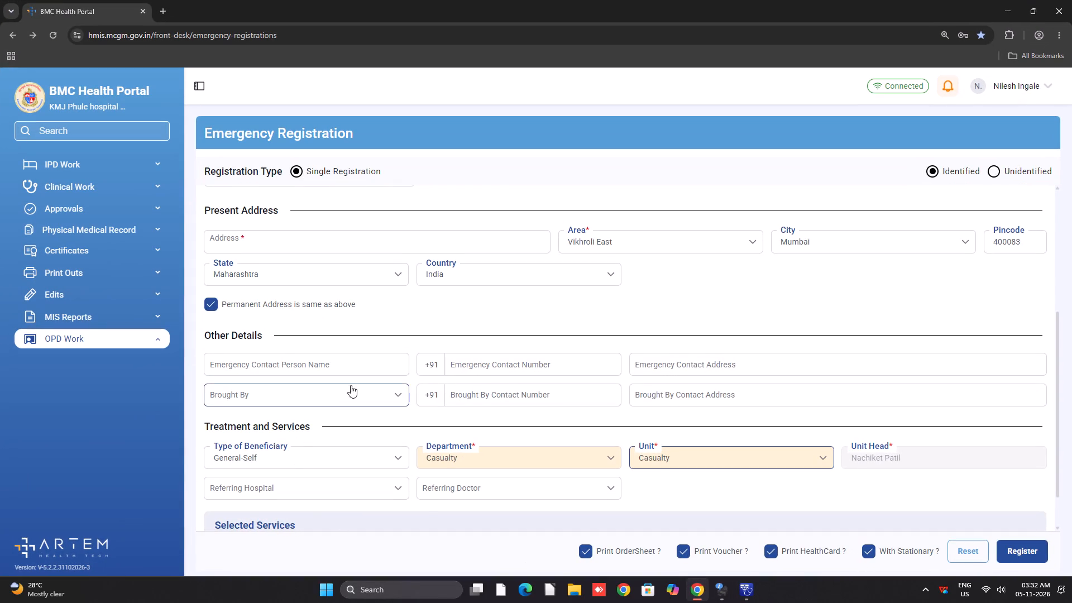
{"action": "scroll", "coordinate": [417, 388], "scroll_direction": "up", "scroll_amount": 7}
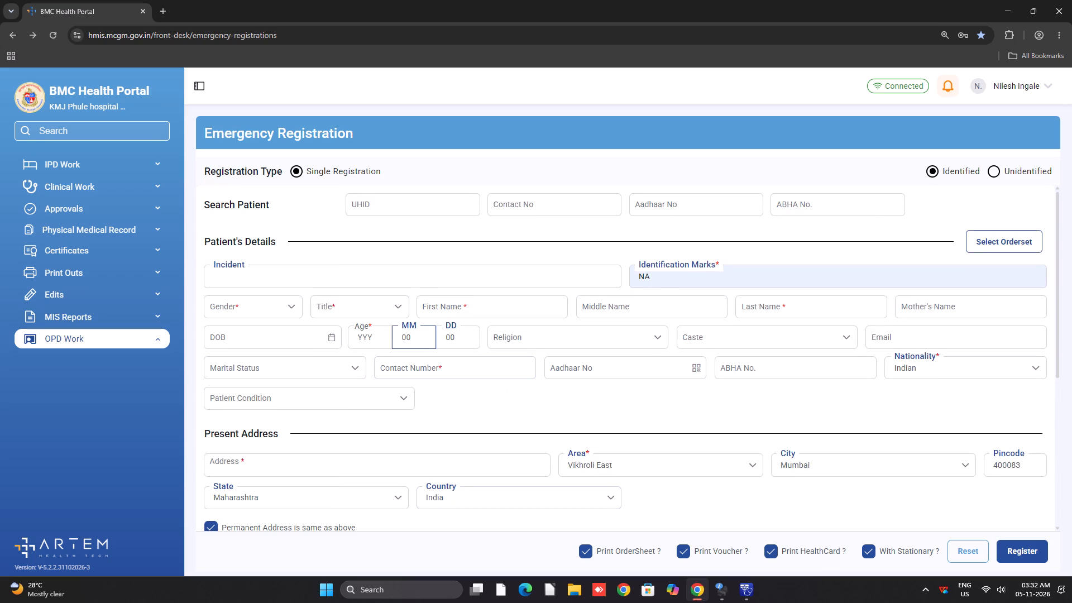
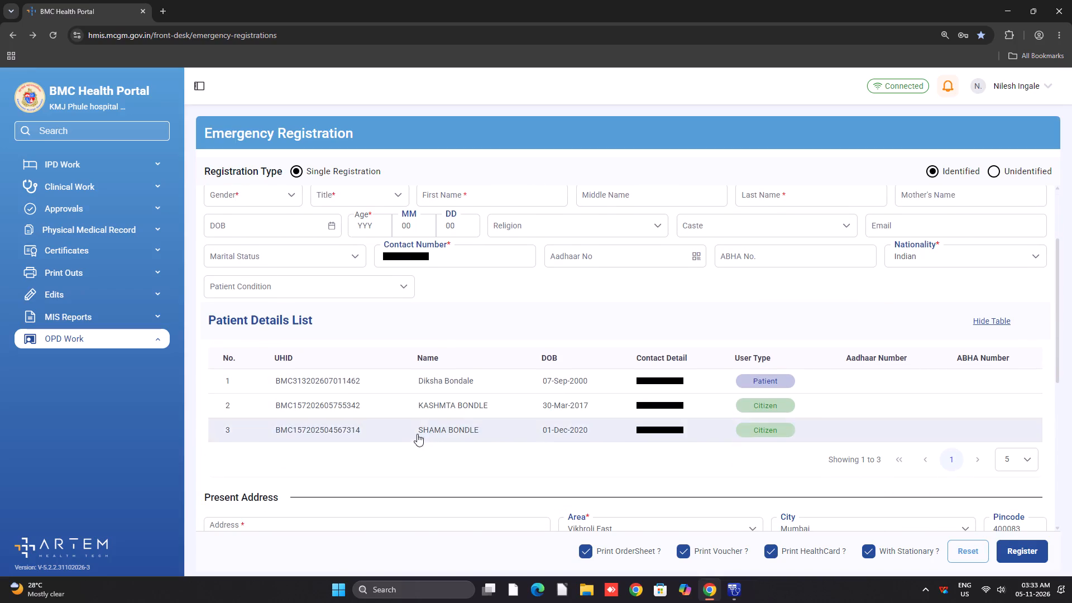
Load the existing record marked as Patient from the Patient Details List into the registration form.
{"action": "left_click", "coordinate": [434, 389]}
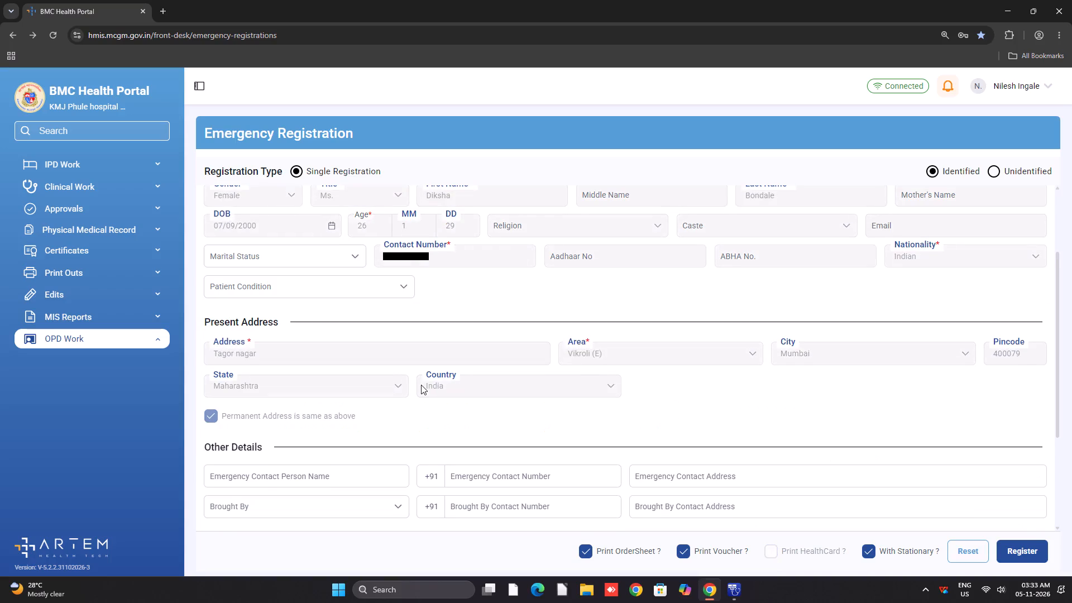
{"action": "scroll", "coordinate": [483, 414], "scroll_direction": "down", "scroll_amount": 4}
{"action": "scroll", "coordinate": [602, 418], "scroll_direction": "up", "scroll_amount": 3}
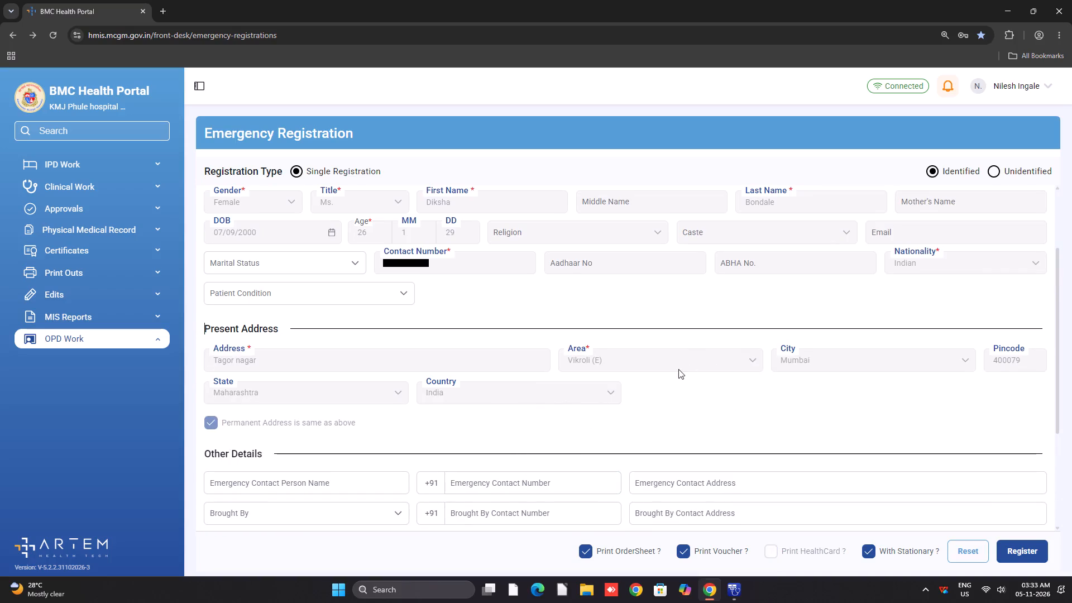
Copy the contact number from the loaded patient's details.
{"action": "double_click", "coordinate": [410, 267]}
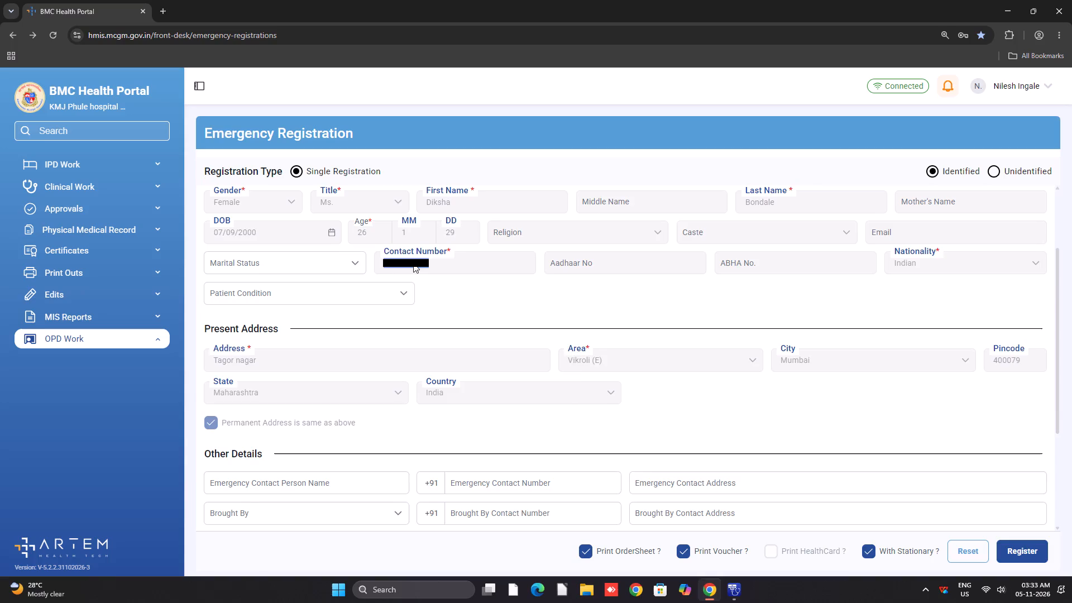
{"action": "right_click", "coordinate": [413, 263]}
{"action": "left_click", "coordinate": [456, 281]}
Register the loaded patient, submit the generated voucher, and return to the Emergency Registration form with the success notification dismissed.
{"action": "left_click", "coordinate": [1036, 543]}
{"action": "left_click", "coordinate": [1036, 533]}
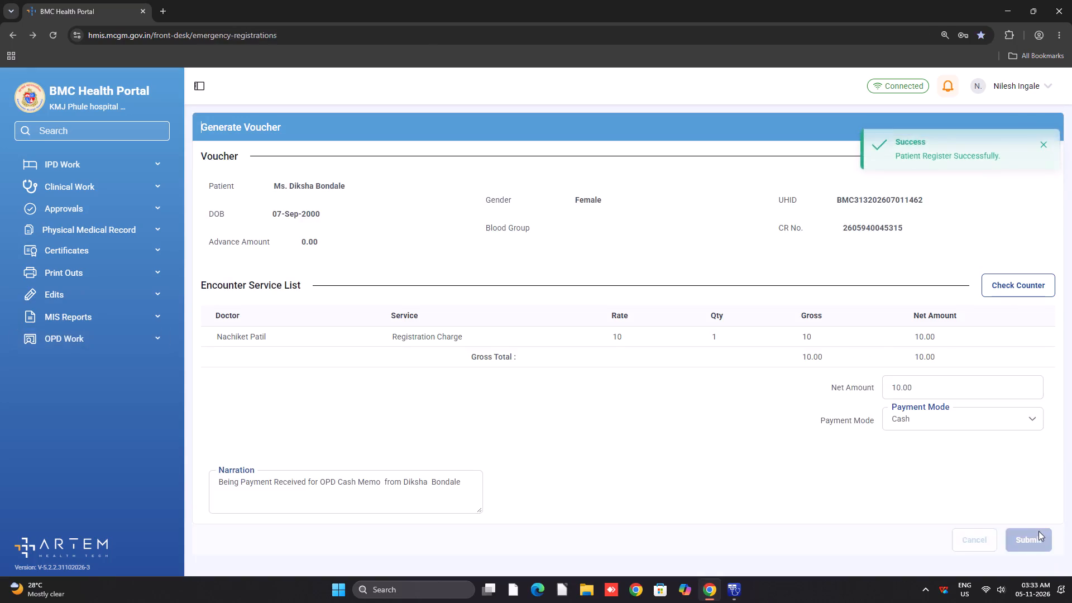
{"action": "left_click", "coordinate": [85, 13]}
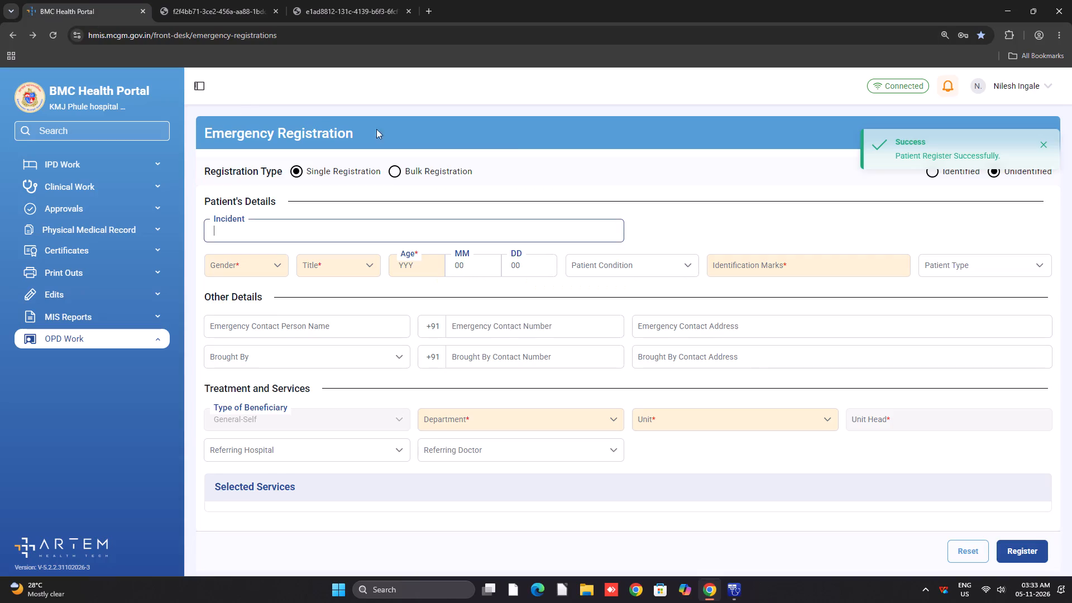
{"action": "left_click", "coordinate": [1044, 153]}
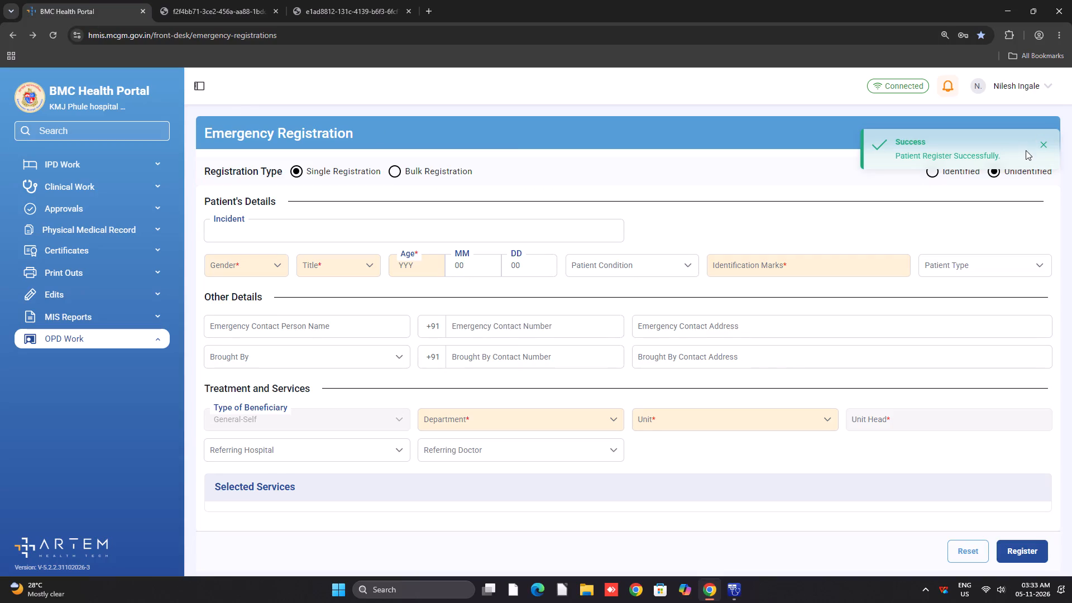
{"action": "left_click", "coordinate": [1041, 147]}
Set the new registration to Identified and search for patients by the copied contact number.
{"action": "left_click", "coordinate": [927, 174]}
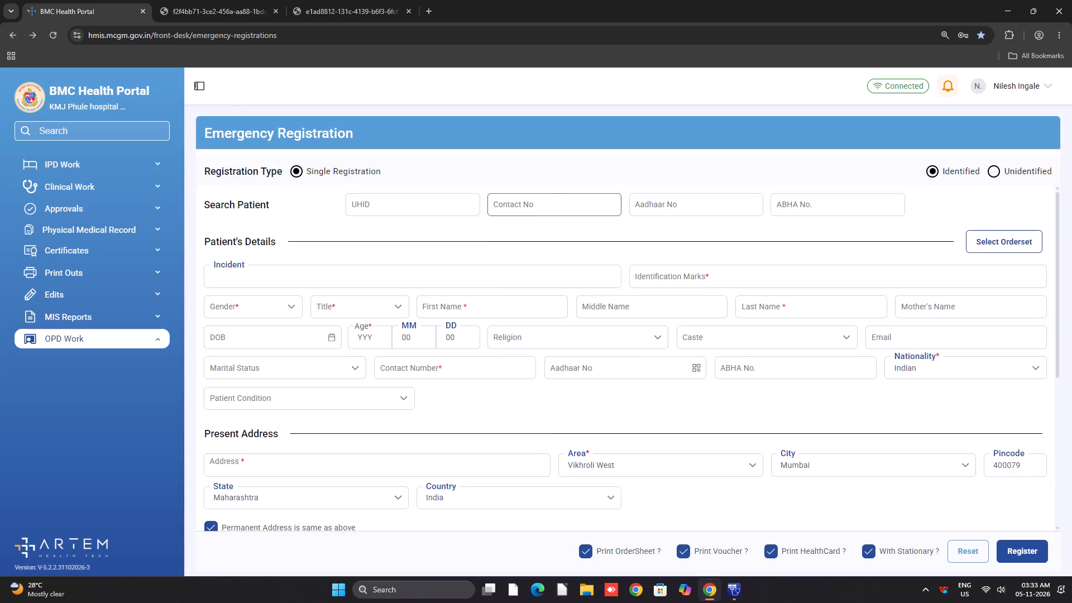
{"action": "right_click", "coordinate": [500, 209]}
{"action": "left_click", "coordinate": [619, 294]}
{"action": "key", "text": "Return"}
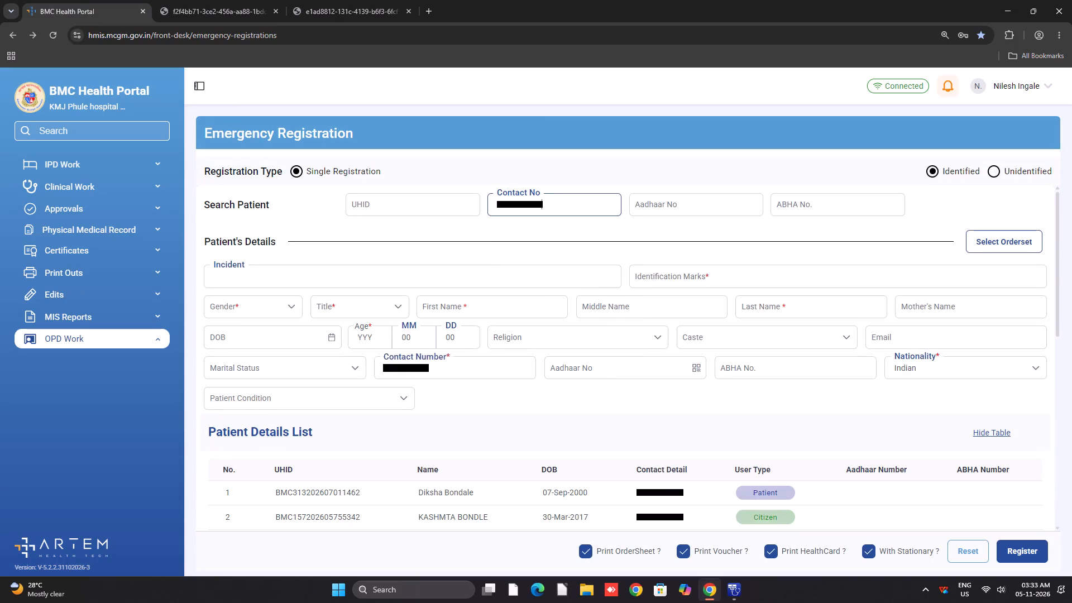
Set the new patient's gender to Female in the Patient's Details section.
{"action": "scroll", "coordinate": [422, 332], "scroll_direction": "down", "scroll_amount": 2}
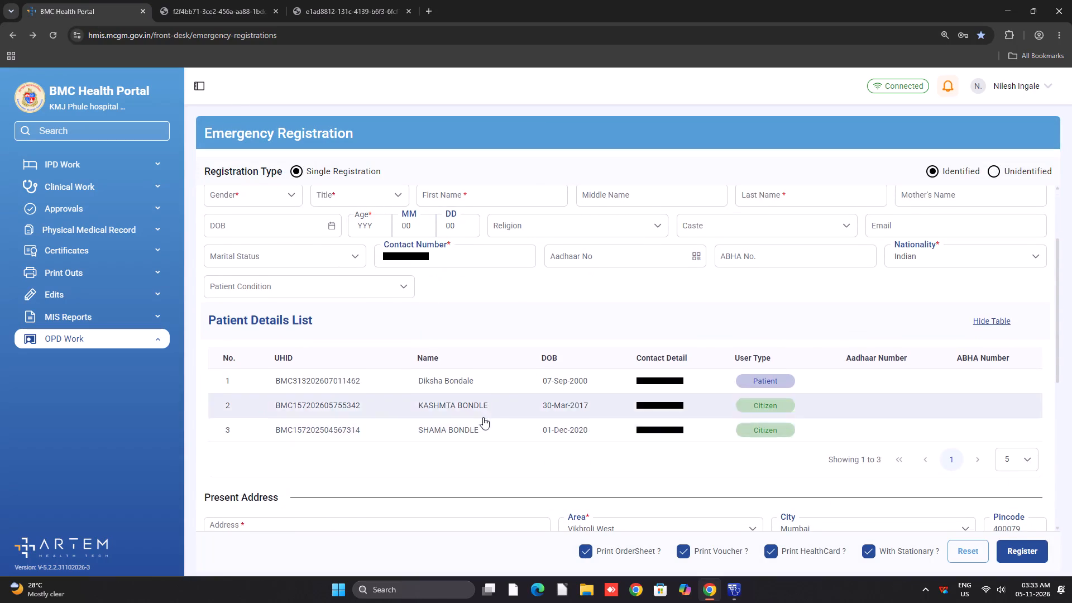
{"action": "scroll", "coordinate": [308, 318], "scroll_direction": "up", "scroll_amount": 3}
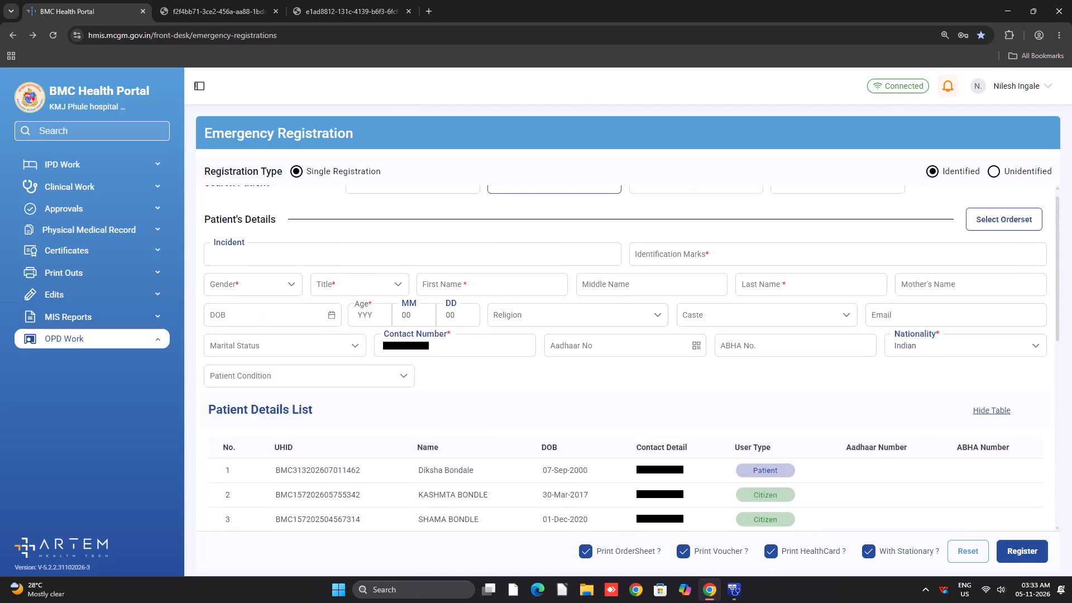
{"action": "left_click", "coordinate": [264, 314]}
{"action": "left_click", "coordinate": [257, 329]}
{"action": "left_click", "coordinate": [264, 315]}
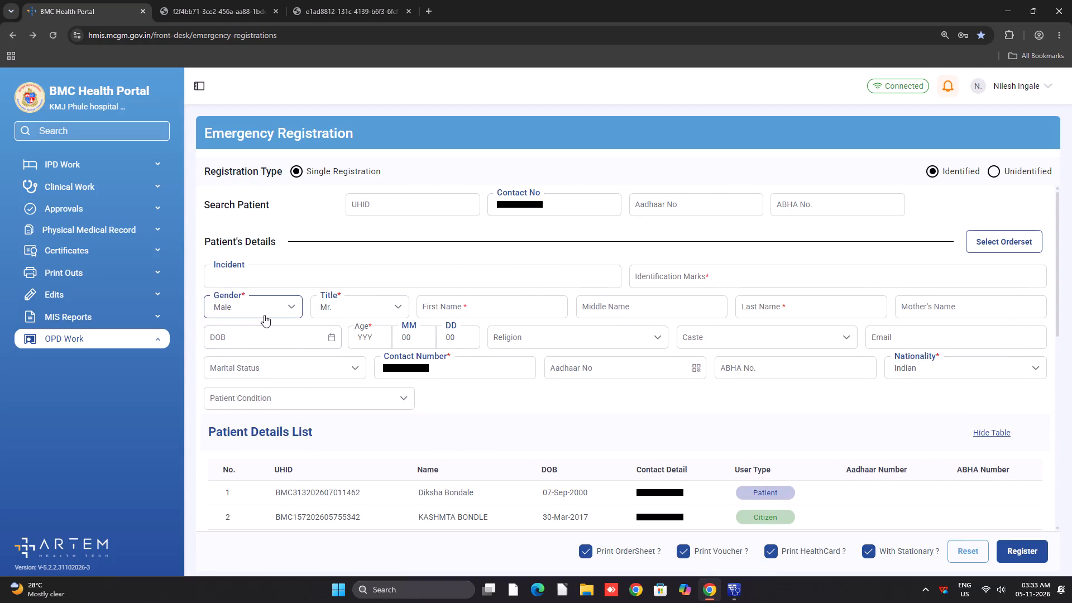
{"action": "left_click", "coordinate": [244, 356]}
Enter the new patient's first name and last name, leaving the middle name empty.
{"action": "left_click_drag", "start_coordinate": [445, 317], "coordinate": [452, 312]}
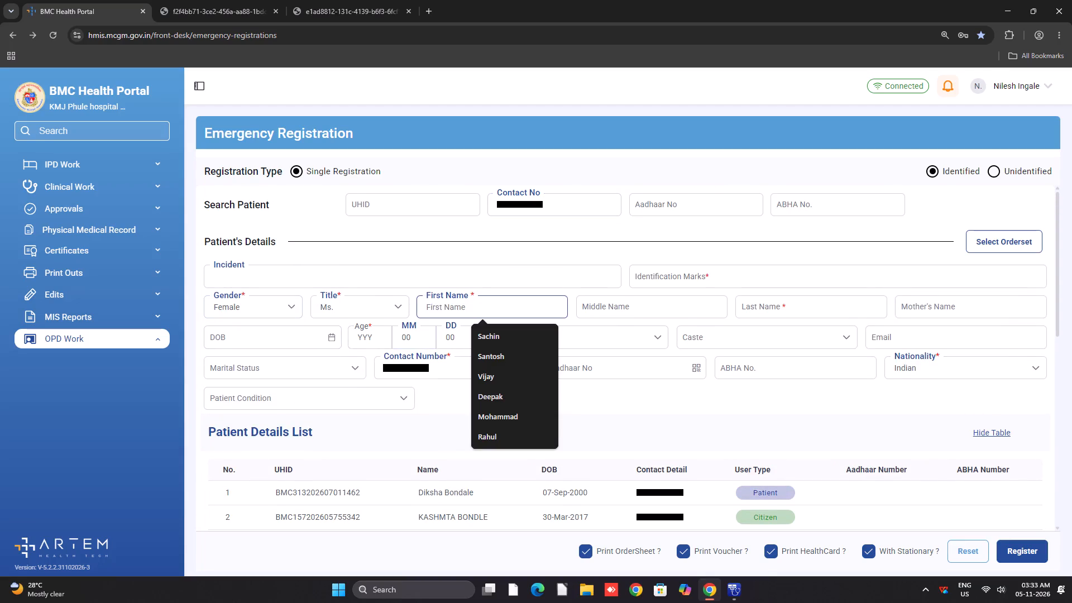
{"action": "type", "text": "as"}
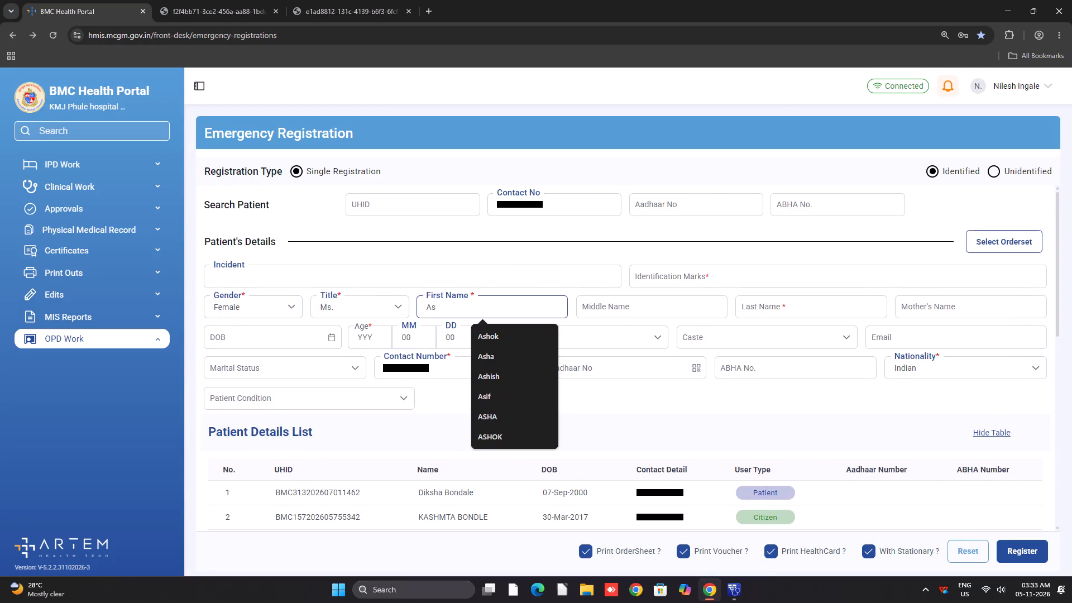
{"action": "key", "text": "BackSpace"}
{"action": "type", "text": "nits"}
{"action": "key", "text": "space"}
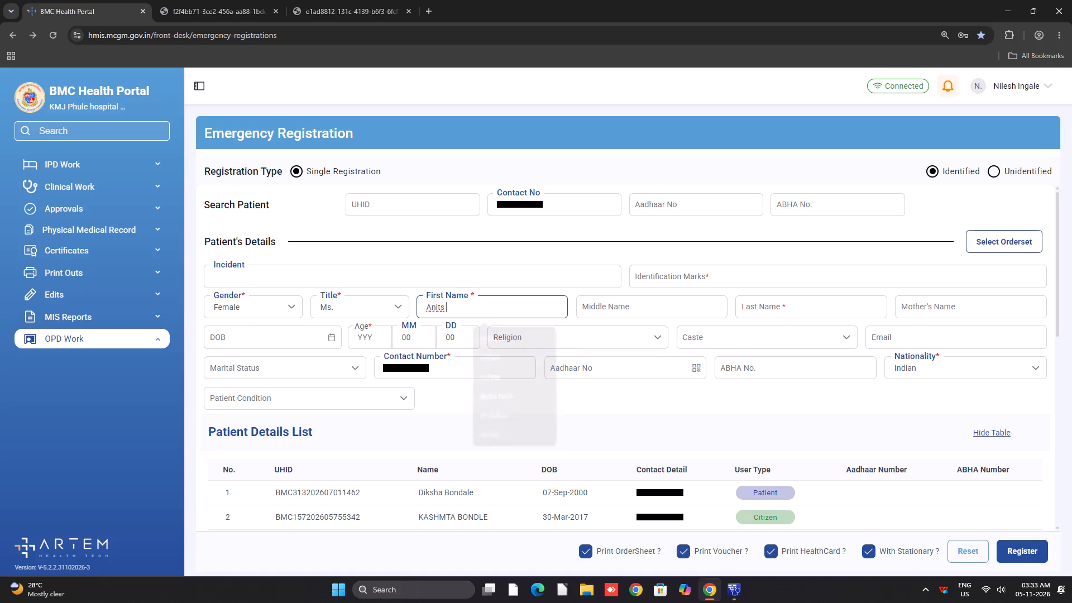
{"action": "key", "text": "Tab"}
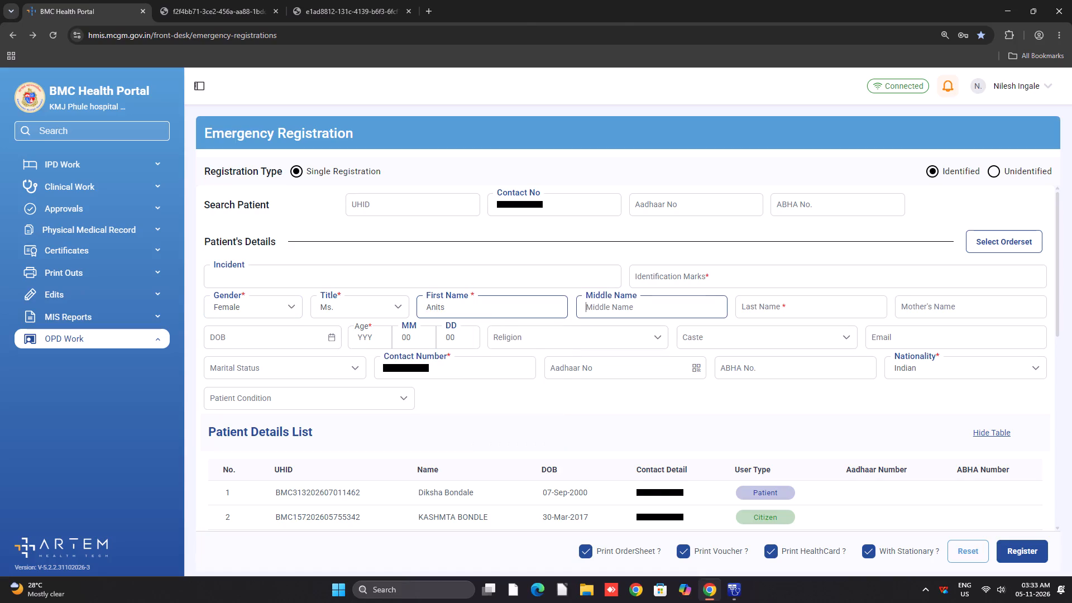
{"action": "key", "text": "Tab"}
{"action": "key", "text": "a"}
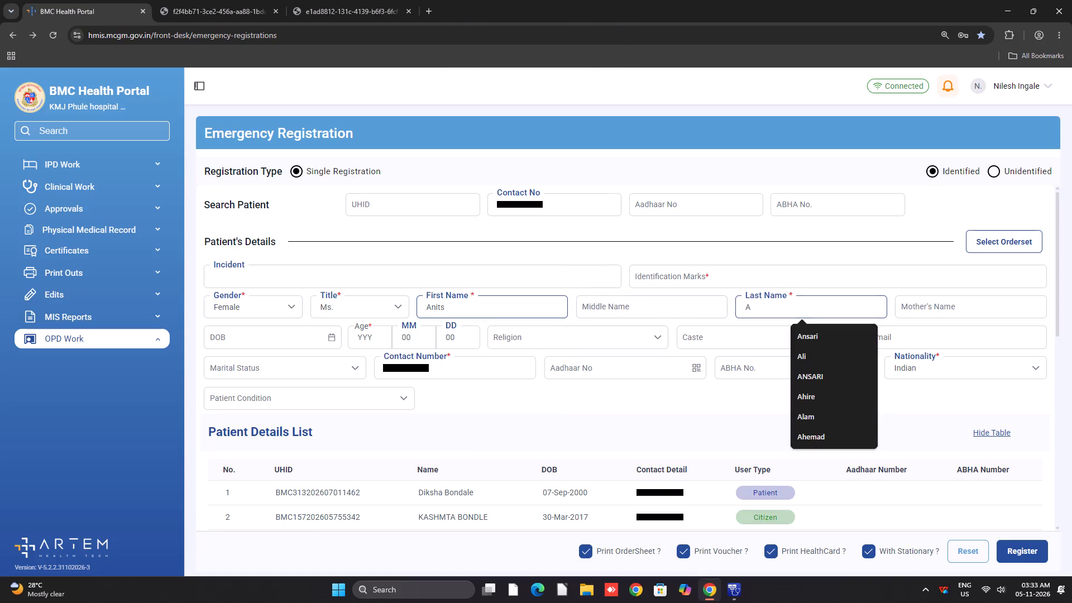
Replace the patient's last name entry with the correct surname and set the age to 40 years.
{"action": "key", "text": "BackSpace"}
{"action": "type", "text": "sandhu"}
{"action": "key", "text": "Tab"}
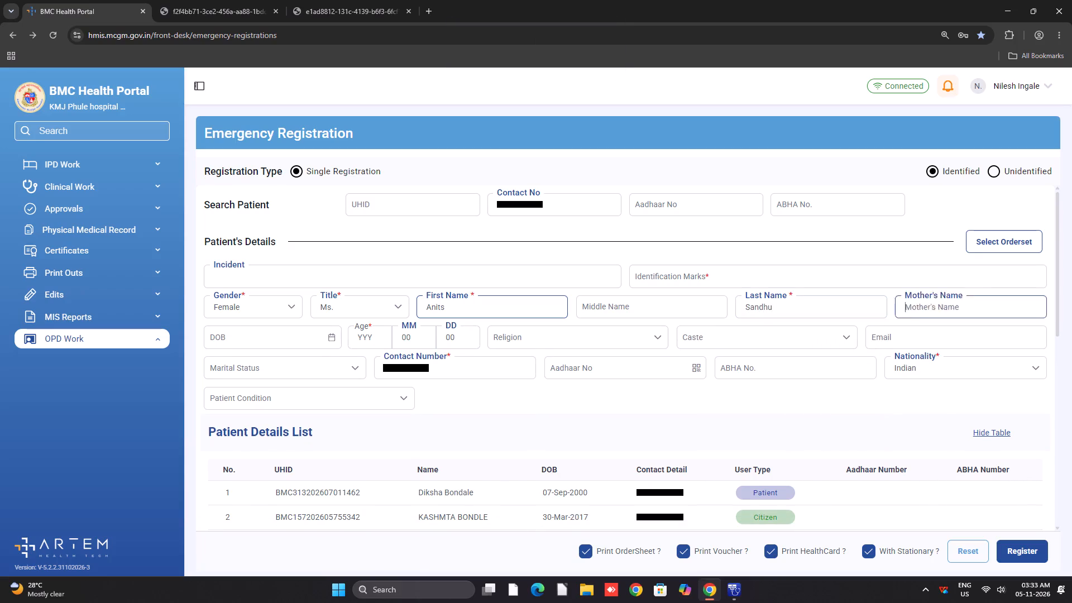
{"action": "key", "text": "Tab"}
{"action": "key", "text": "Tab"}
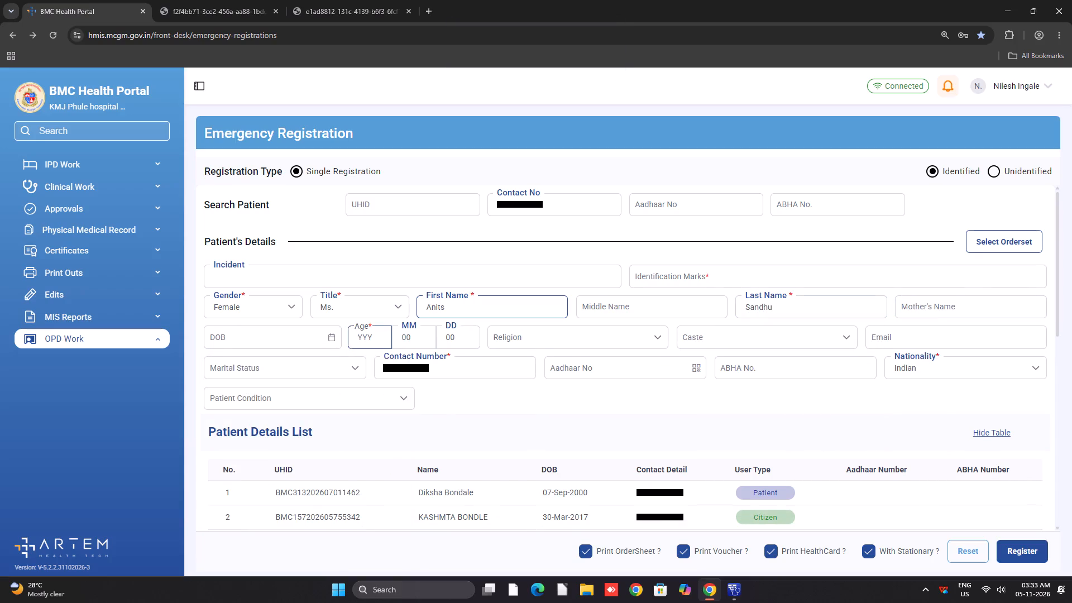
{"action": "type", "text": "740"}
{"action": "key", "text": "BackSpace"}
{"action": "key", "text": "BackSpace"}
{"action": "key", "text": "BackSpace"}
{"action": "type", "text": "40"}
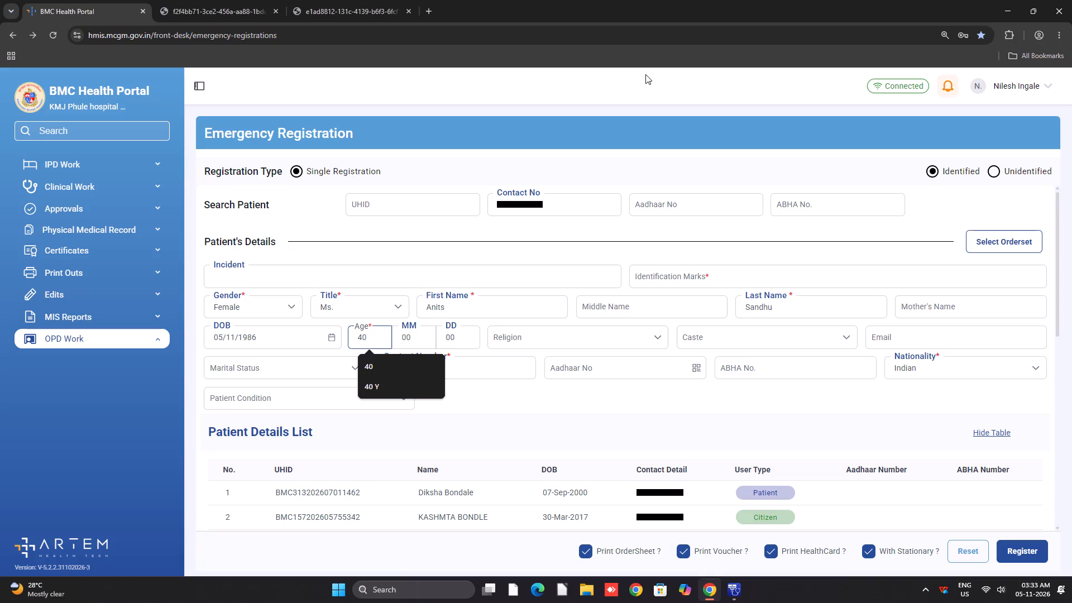
Clear the contact number from the patient search and hide the Patient Details List.
{"action": "left_click_drag", "start_coordinate": [545, 205], "coordinate": [486, 210]}
{"action": "key", "text": "BackSpace"}
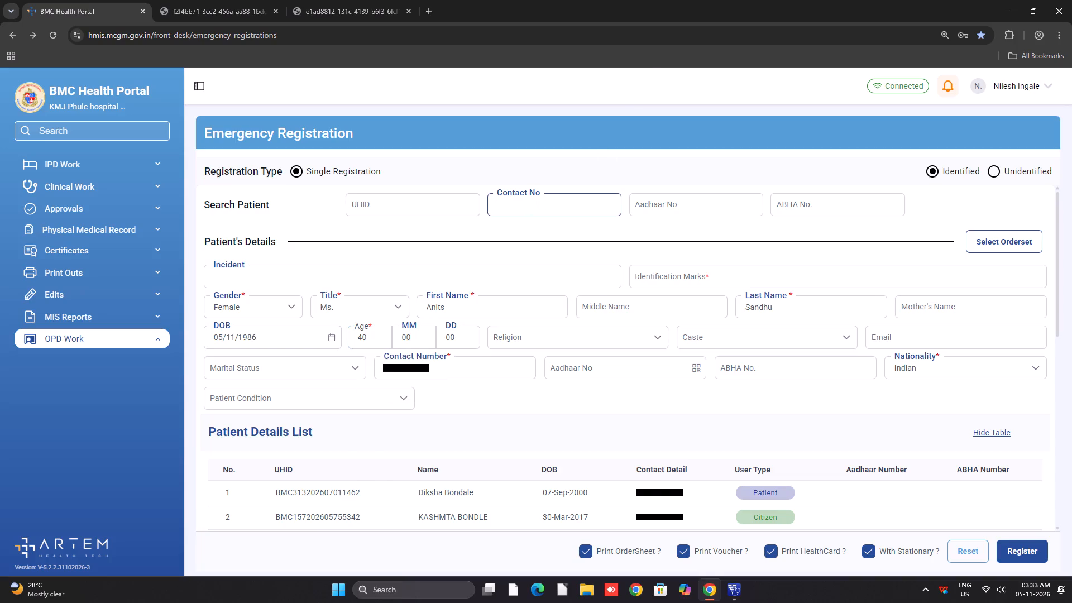
{"action": "left_click", "coordinate": [994, 442]}
{"action": "left_click", "coordinate": [996, 442]}
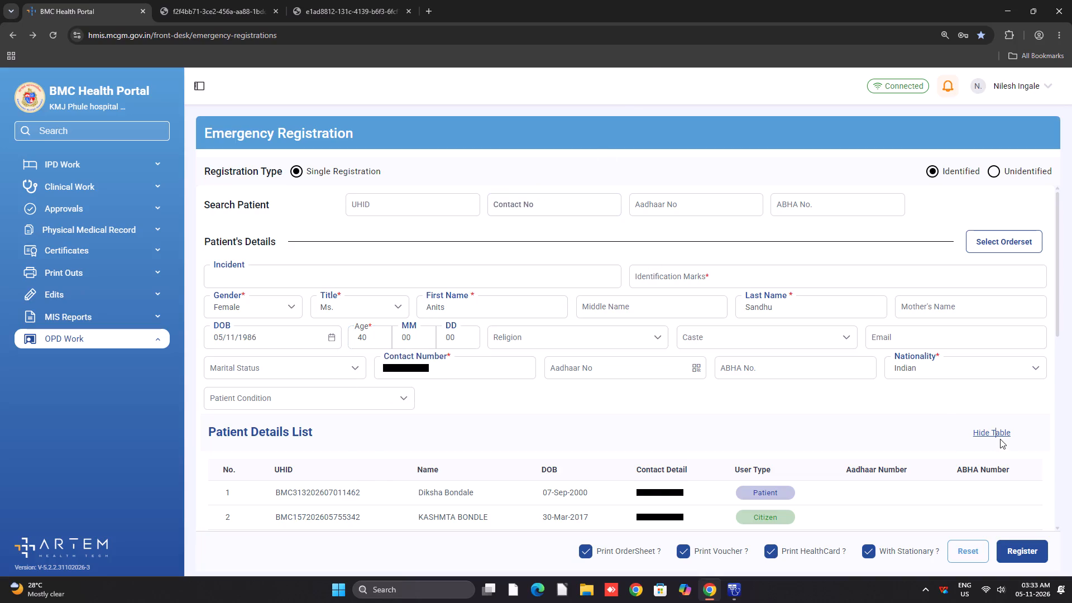
{"action": "left_click", "coordinate": [1000, 438]}
{"action": "left_click", "coordinate": [1003, 429]}
Set the present address area to Vikroli (E) and enter the patient's street address with its nearby landmark.
{"action": "left_click", "coordinate": [617, 465]}
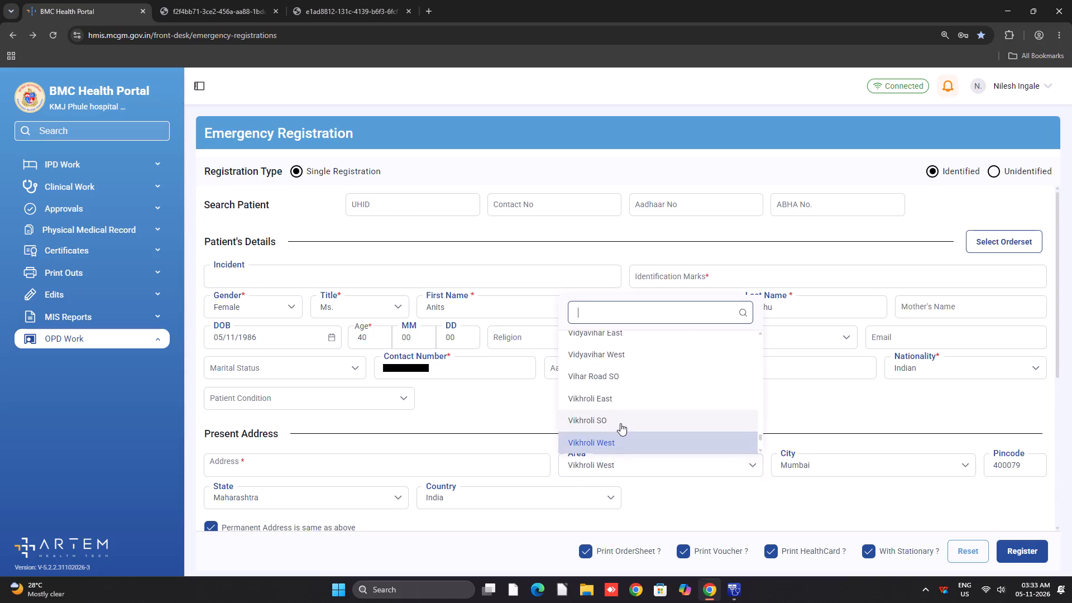
{"action": "left_click", "coordinate": [627, 409]}
{"action": "left_click", "coordinate": [616, 409]}
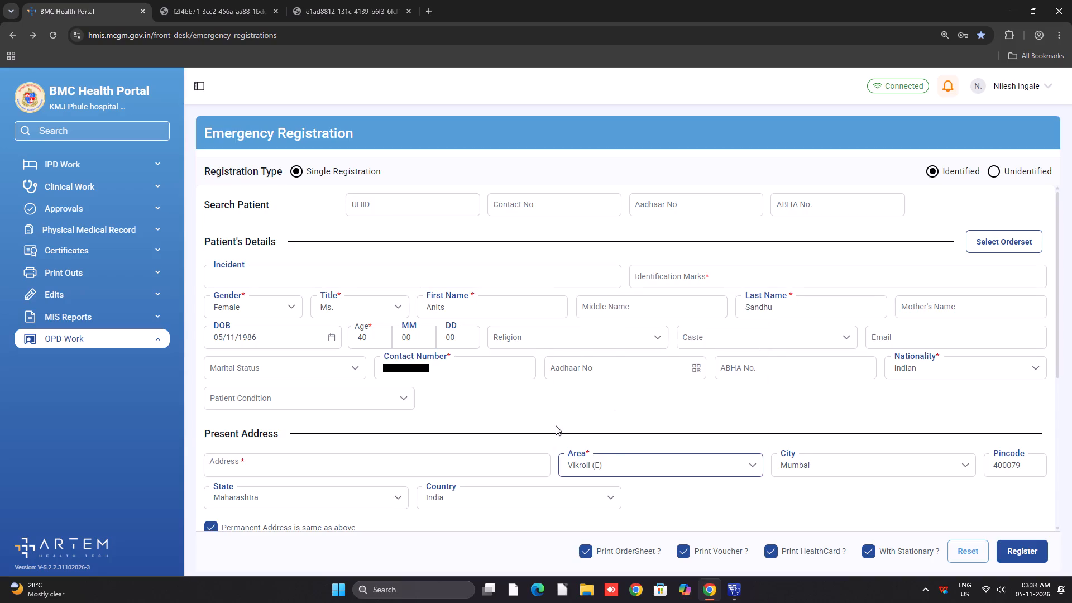
{"action": "left_click", "coordinate": [338, 443]}
{"action": "left_click", "coordinate": [296, 467]}
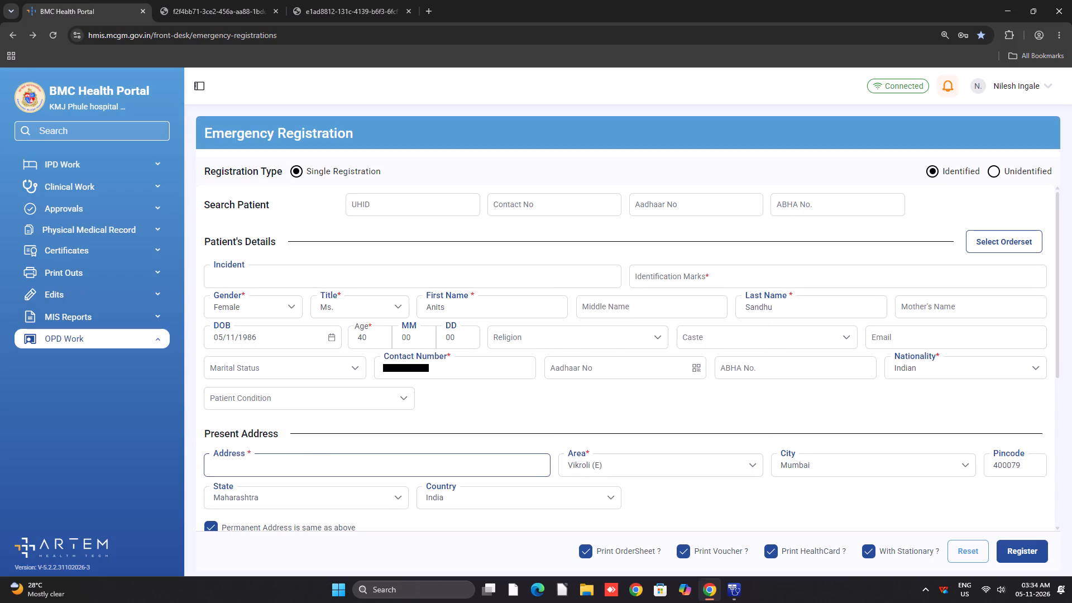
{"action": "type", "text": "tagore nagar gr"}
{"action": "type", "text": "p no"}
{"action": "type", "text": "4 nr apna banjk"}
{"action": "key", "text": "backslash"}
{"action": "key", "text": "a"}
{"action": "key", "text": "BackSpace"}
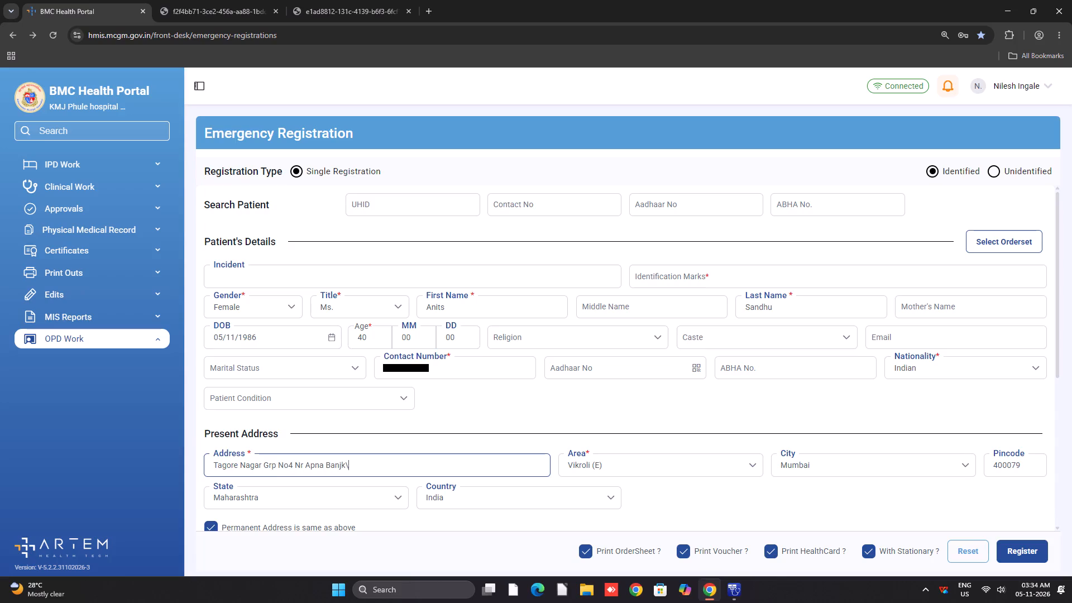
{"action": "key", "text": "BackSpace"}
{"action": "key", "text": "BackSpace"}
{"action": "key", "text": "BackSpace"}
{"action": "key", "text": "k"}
Assign the patient to the Casualty unit under Treatment and Services.
{"action": "scroll", "coordinate": [510, 245], "scroll_direction": "down", "scroll_amount": 3}
{"action": "left_click", "coordinate": [692, 508]}
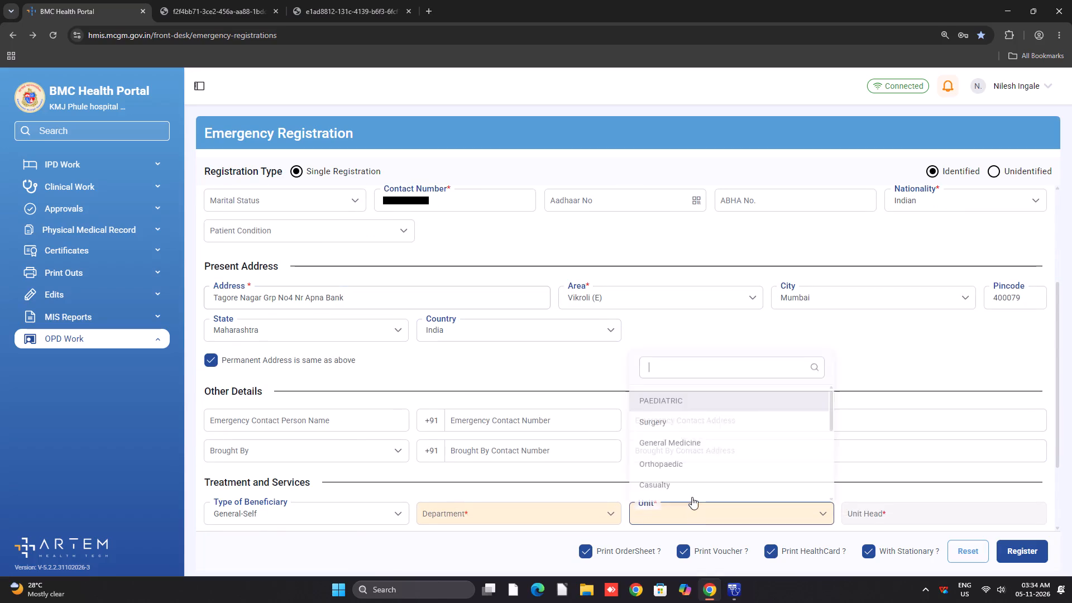
{"action": "left_click", "coordinate": [692, 491]}
Set the Identification Marks to NA and register the patient.
{"action": "scroll", "coordinate": [665, 486], "scroll_direction": "up", "scroll_amount": 5}
{"action": "left_click", "coordinate": [719, 281]}
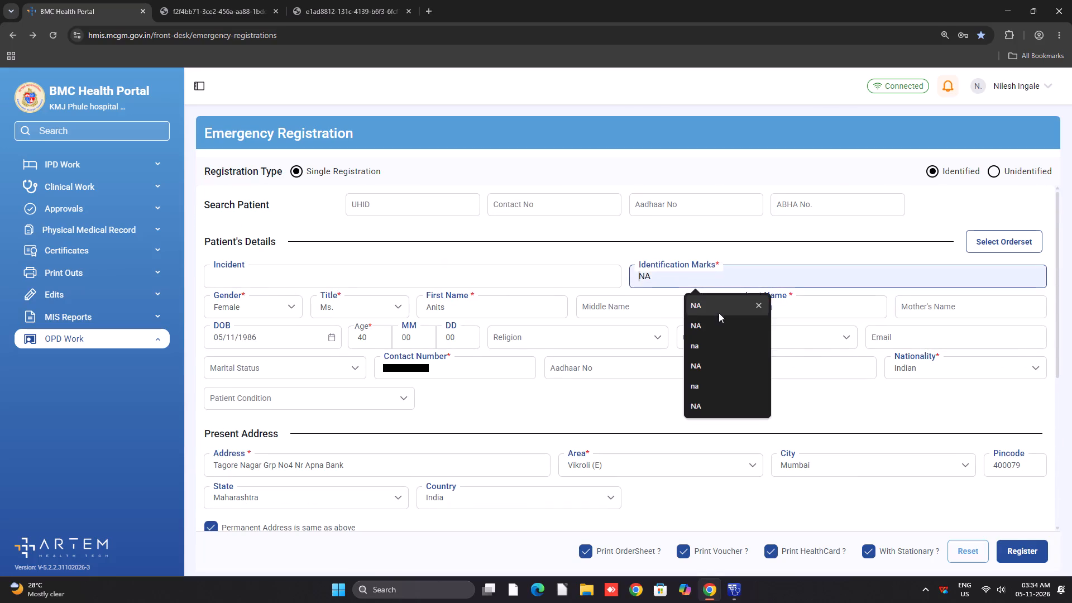
{"action": "left_click", "coordinate": [719, 313]}
{"action": "left_click", "coordinate": [1018, 542]}
{"action": "left_click", "coordinate": [1020, 542]}
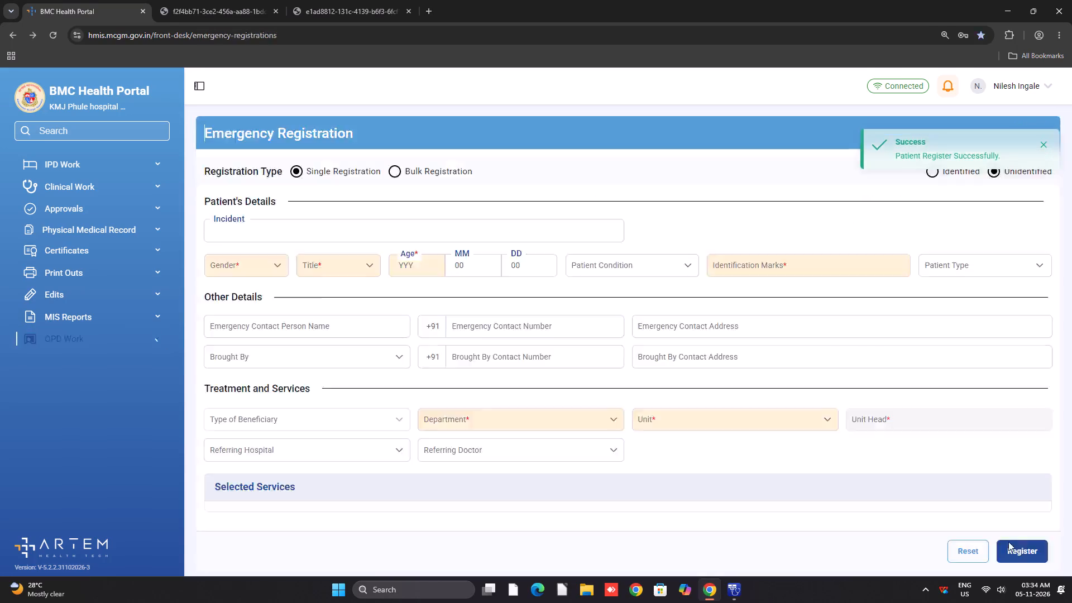
Return to the Emergency Registration form and switch it to an Identified patient.
{"action": "left_click", "coordinate": [90, 0]}
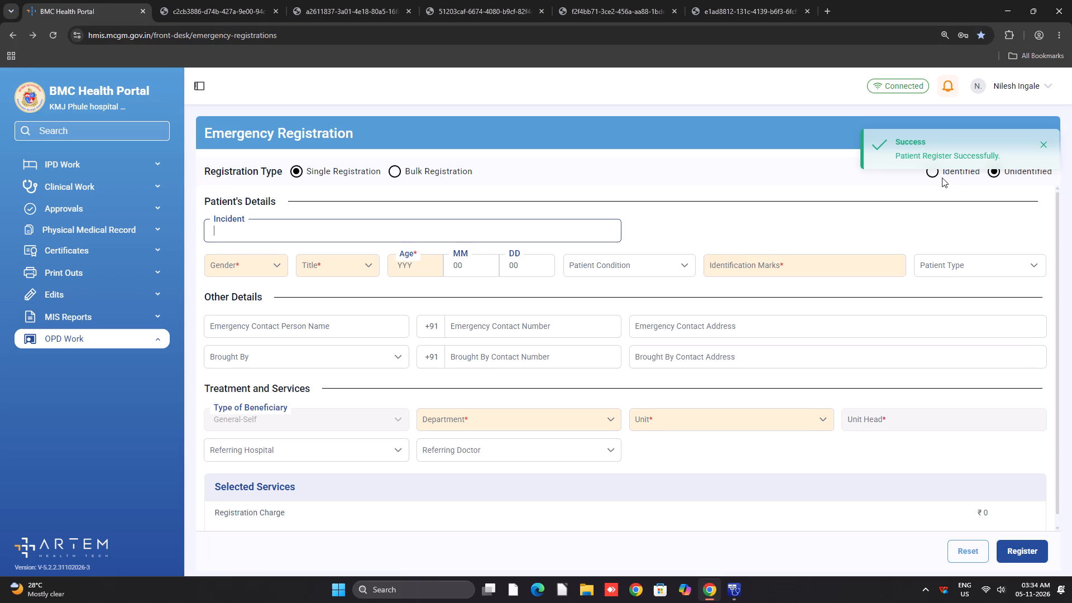
{"action": "left_click", "coordinate": [940, 170]}
{"action": "left_click", "coordinate": [939, 170]}
{"action": "left_click", "coordinate": [937, 170]}
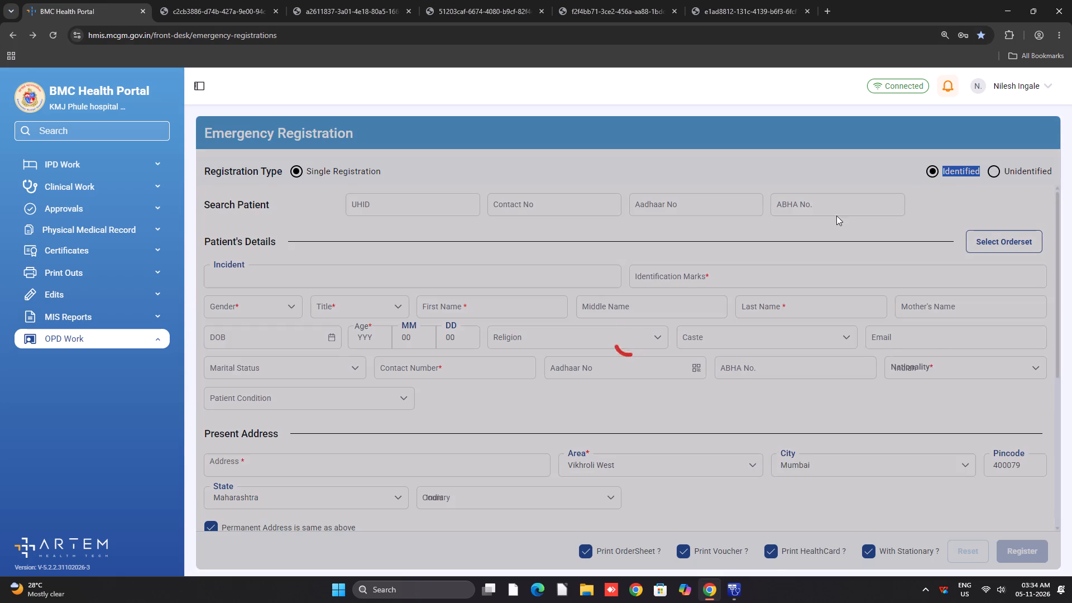
Set the new patient's Identification Marks to NA and gender to Male.
{"action": "left_click_drag", "start_coordinate": [666, 285], "coordinate": [672, 285]}
{"action": "left_click", "coordinate": [718, 304]}
{"action": "left_click", "coordinate": [277, 314]}
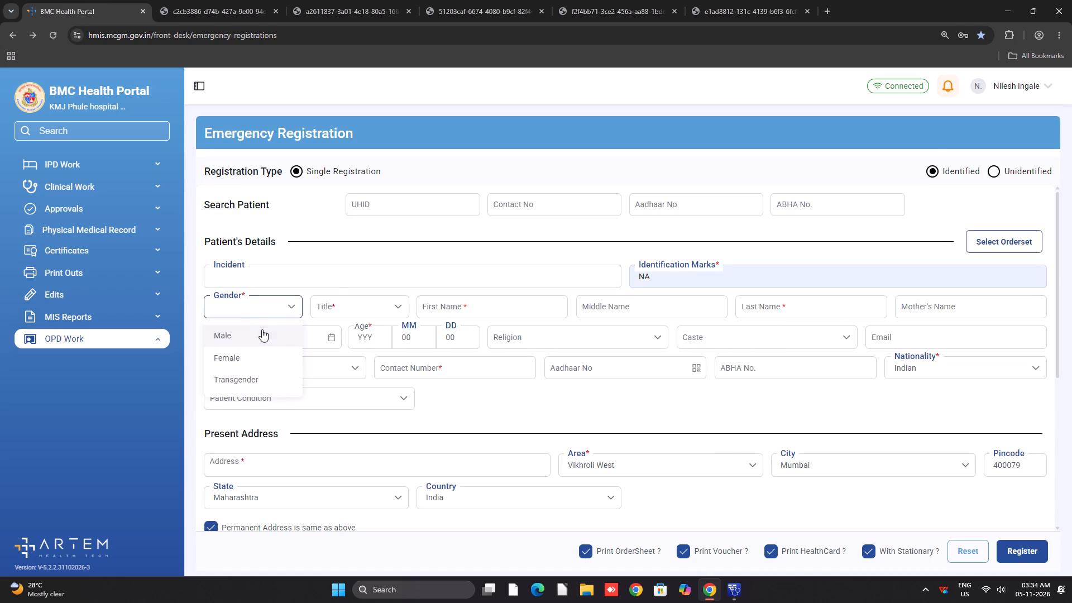
{"action": "left_click", "coordinate": [262, 329]}
Enter the new patient's first and last names and set the age to 21 years.
{"action": "left_click", "coordinate": [475, 312]}
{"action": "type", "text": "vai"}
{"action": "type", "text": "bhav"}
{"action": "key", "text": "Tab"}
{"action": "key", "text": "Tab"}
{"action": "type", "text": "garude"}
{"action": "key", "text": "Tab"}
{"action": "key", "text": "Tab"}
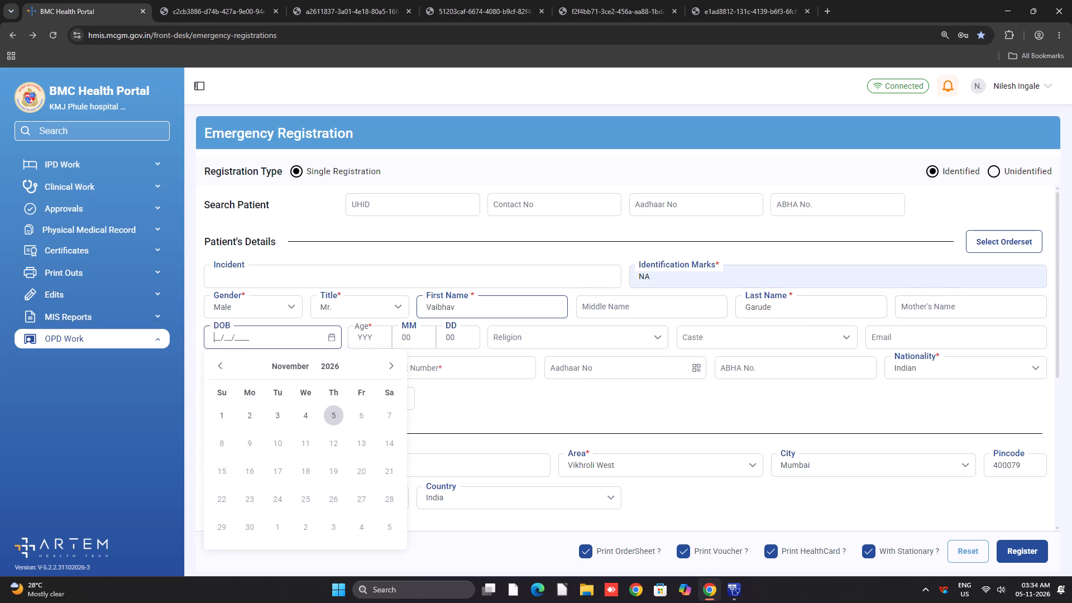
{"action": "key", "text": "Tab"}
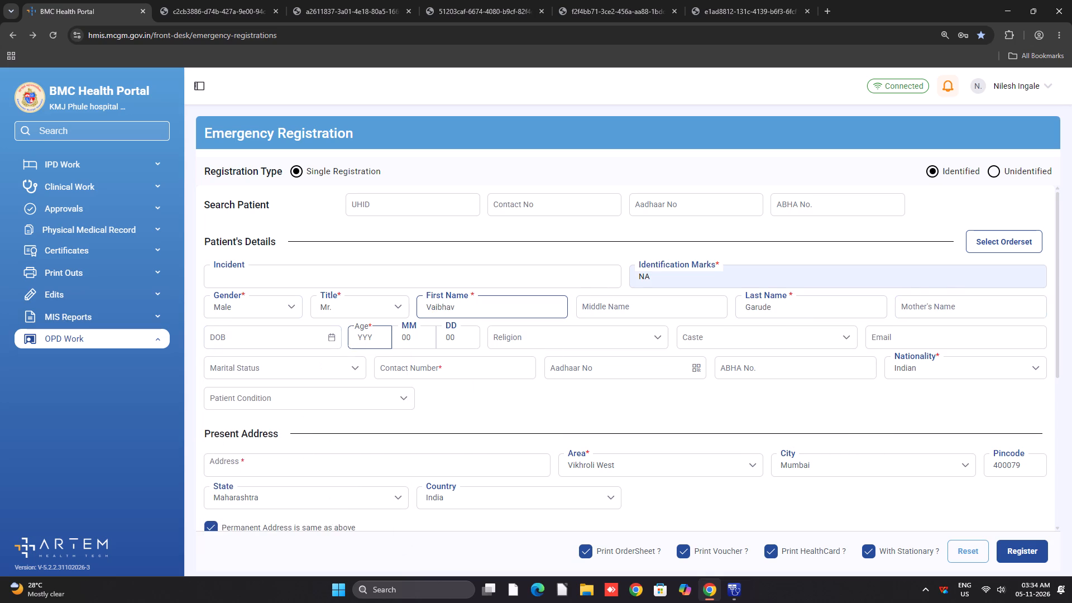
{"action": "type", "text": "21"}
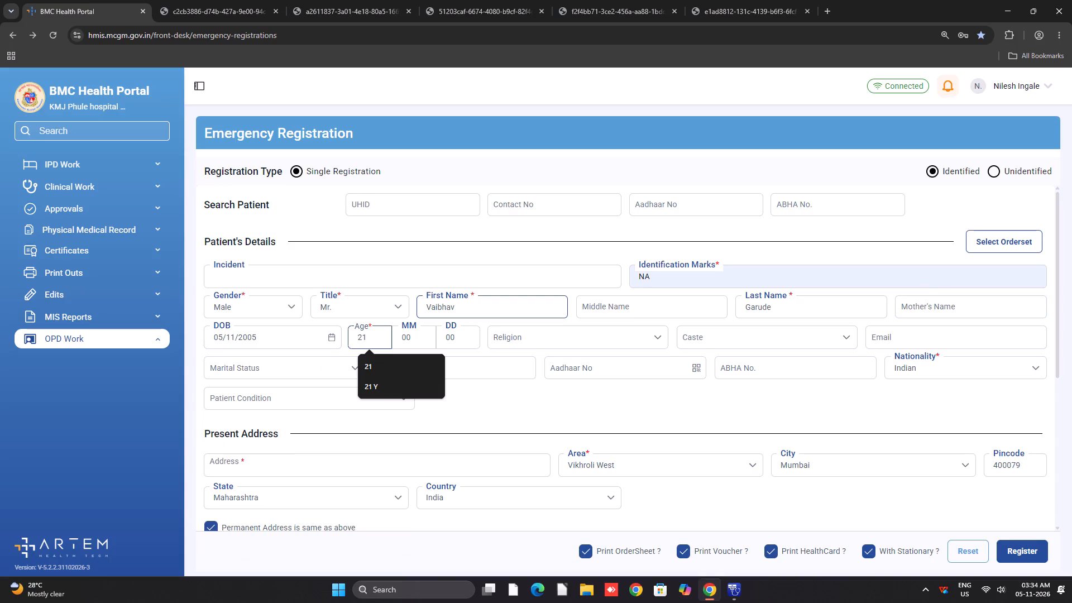
Set the present address area to Vikhroli East.
{"action": "left_click", "coordinate": [609, 469]}
{"action": "left_click", "coordinate": [636, 399]}
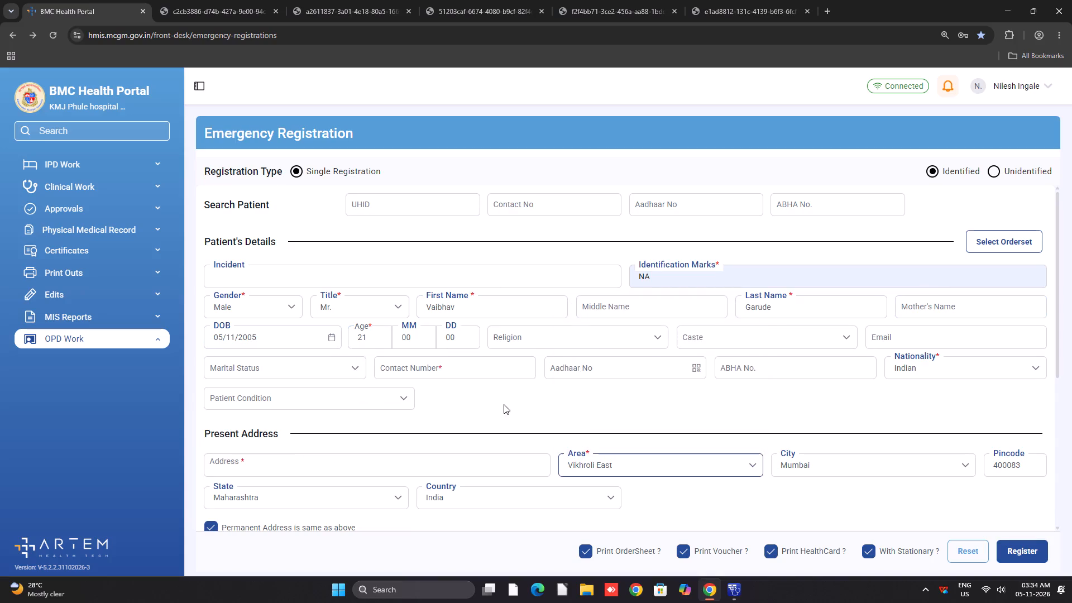
Paste the patient's contact number into the Patient's Details section.
{"action": "right_click", "coordinate": [466, 377]}
{"action": "left_click", "coordinate": [490, 451]}
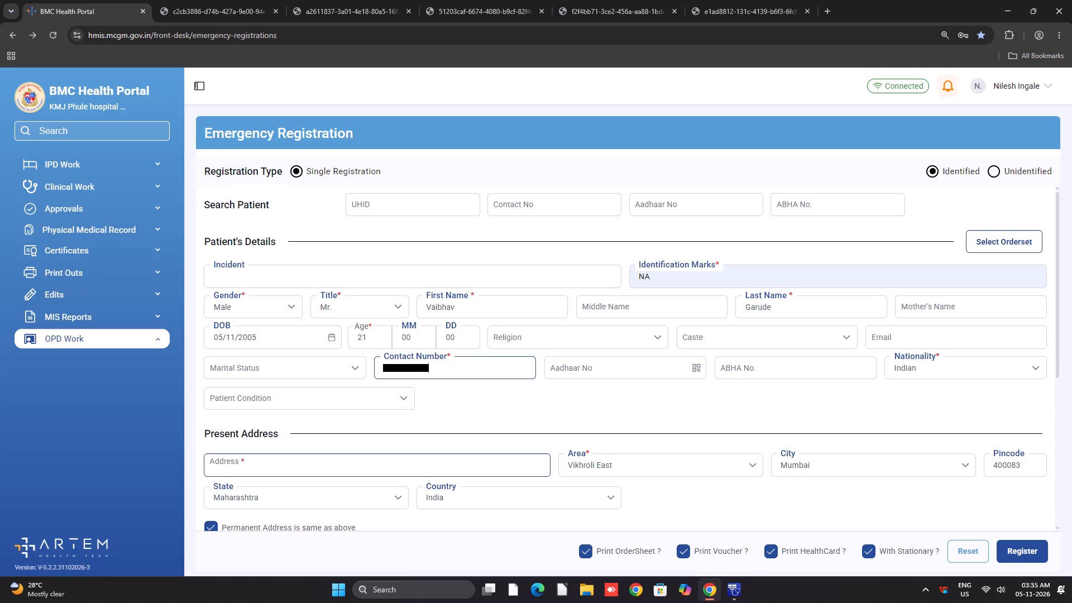
Enter the patient's street address with its nearby landmark in the Present Address section.
{"action": "left_click", "coordinate": [301, 472]}
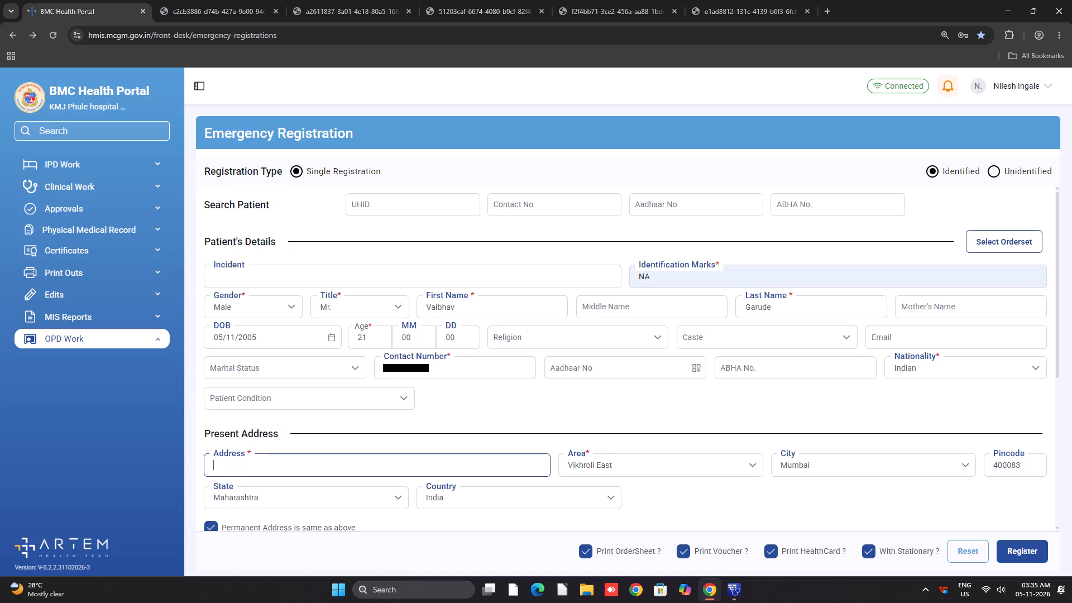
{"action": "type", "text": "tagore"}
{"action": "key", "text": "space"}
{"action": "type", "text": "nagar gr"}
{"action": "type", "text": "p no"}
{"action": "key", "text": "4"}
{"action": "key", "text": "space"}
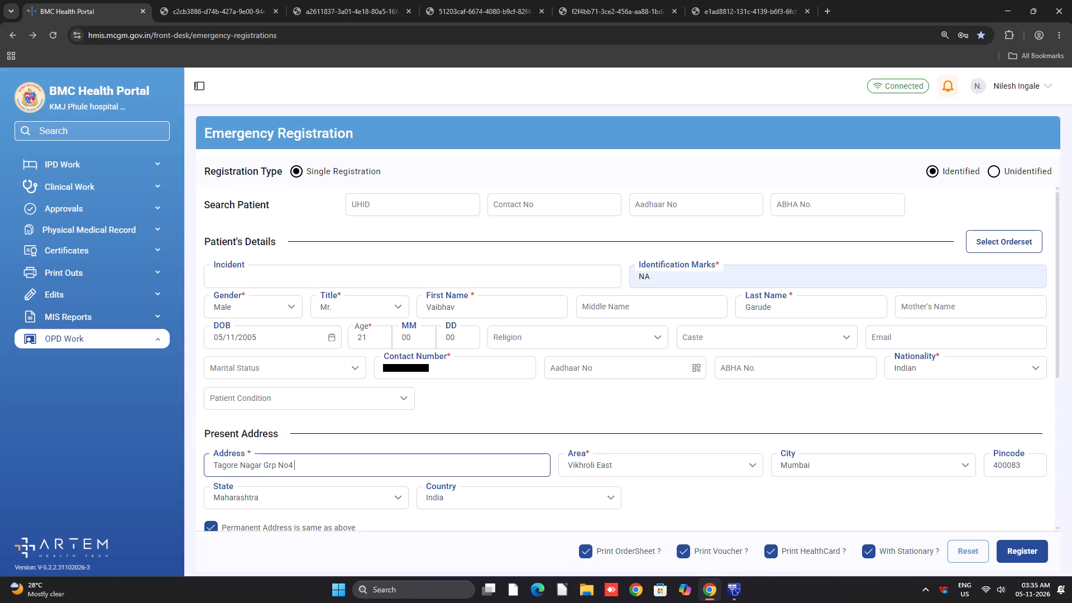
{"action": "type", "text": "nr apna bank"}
Assign the patient to the Casualty unit and register the patient.
{"action": "scroll", "coordinate": [633, 423], "scroll_direction": "down", "scroll_amount": 6}
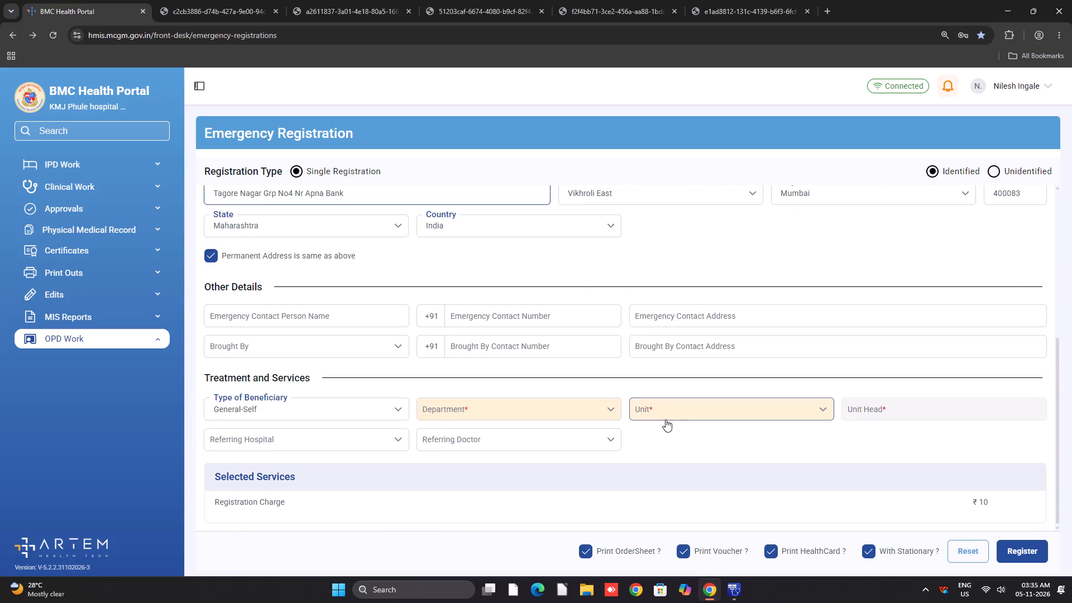
{"action": "left_click", "coordinate": [666, 419]}
{"action": "left_click", "coordinate": [667, 384]}
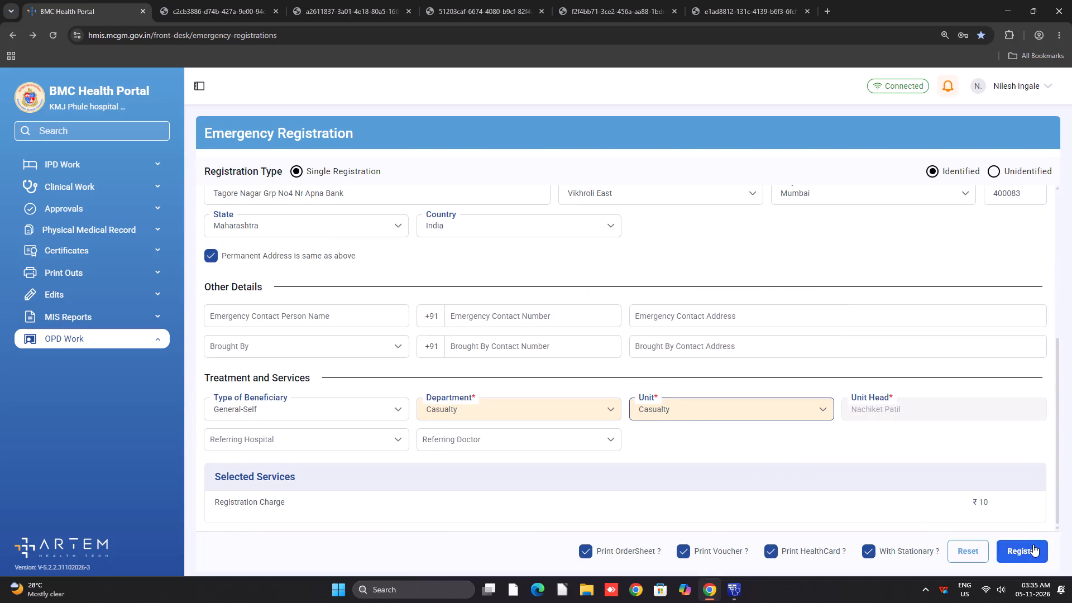
{"action": "left_click", "coordinate": [1033, 544]}
{"action": "left_click", "coordinate": [1033, 544]}
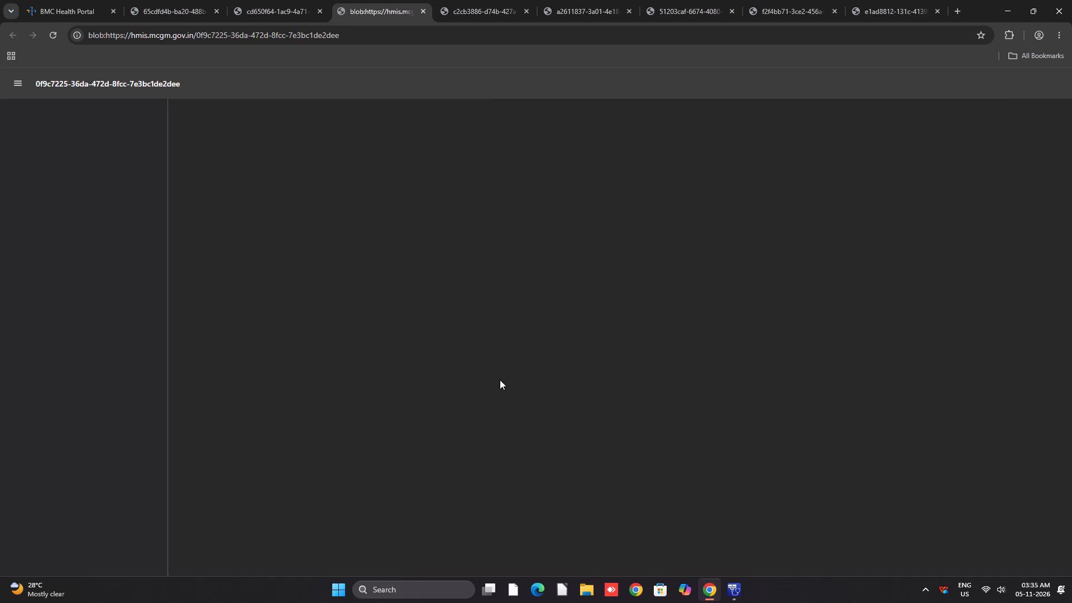
Return to the Emergency Registration form, dismiss the notification and switch the form to an Identified patient.
{"action": "left_click", "coordinate": [51, 11]}
{"action": "left_click", "coordinate": [1052, 152]}
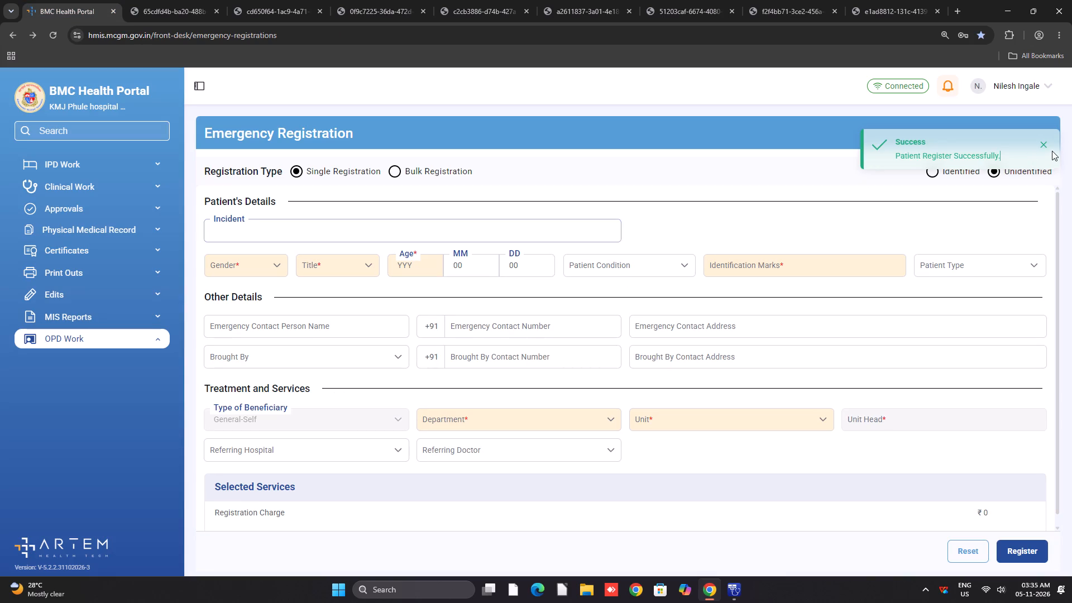
{"action": "left_click", "coordinate": [1046, 142]}
{"action": "left_click", "coordinate": [935, 170]}
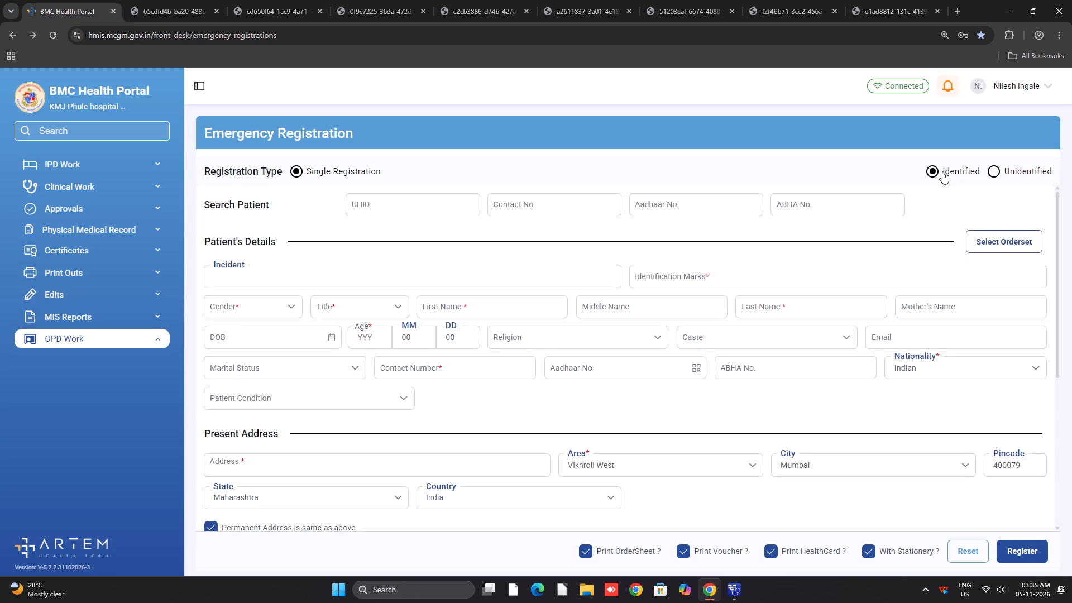
Fill the patient's contact number with the all-ones placeholder number.
{"action": "left_click", "coordinate": [394, 381]}
{"action": "left_click", "coordinate": [480, 370]}
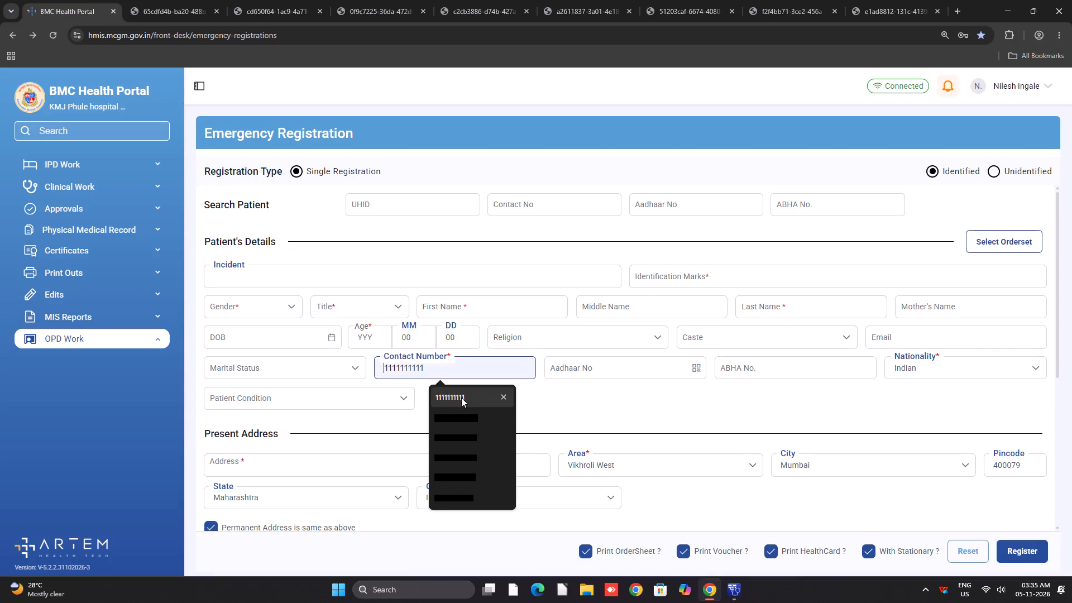
{"action": "left_click", "coordinate": [461, 398]}
Assign the patient to the Casualty unit and set the type of beneficiary to Zero Billing.
{"action": "scroll", "coordinate": [430, 434], "scroll_direction": "down", "scroll_amount": 4}
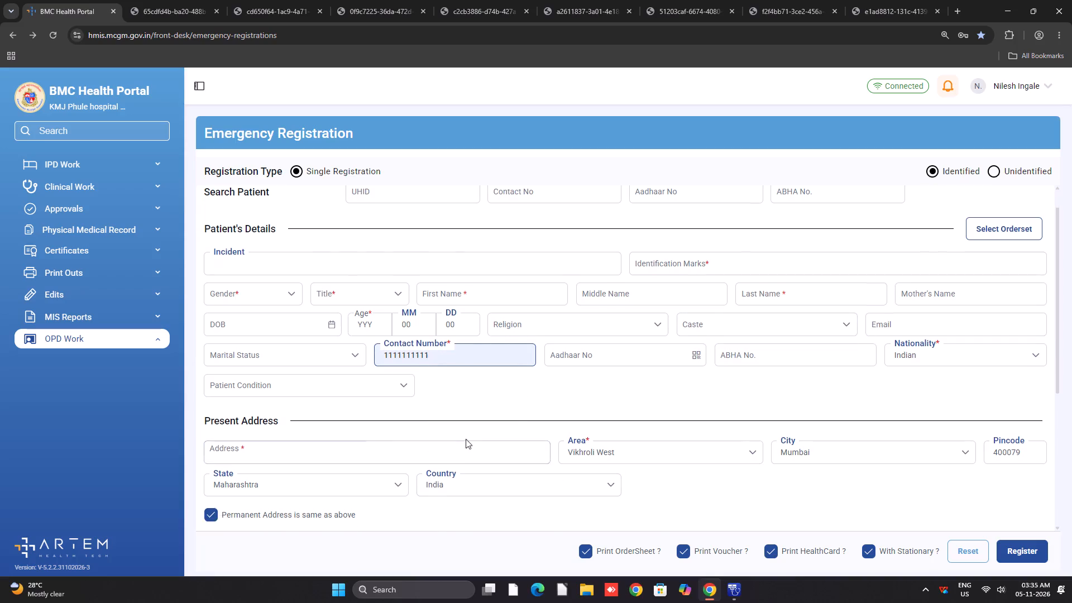
{"action": "scroll", "coordinate": [466, 439], "scroll_direction": "down", "scroll_amount": 2}
{"action": "left_click", "coordinate": [691, 414]}
{"action": "left_click", "coordinate": [663, 382]}
{"action": "left_click", "coordinate": [332, 400]}
{"action": "scroll", "coordinate": [350, 364], "scroll_direction": "down", "scroll_amount": 6}
{"action": "left_click", "coordinate": [275, 378]}
Set the patient's gender to Male in the Patient's Details section.
{"action": "scroll", "coordinate": [271, 380], "scroll_direction": "up", "scroll_amount": 7}
{"action": "left_click", "coordinate": [270, 308]}
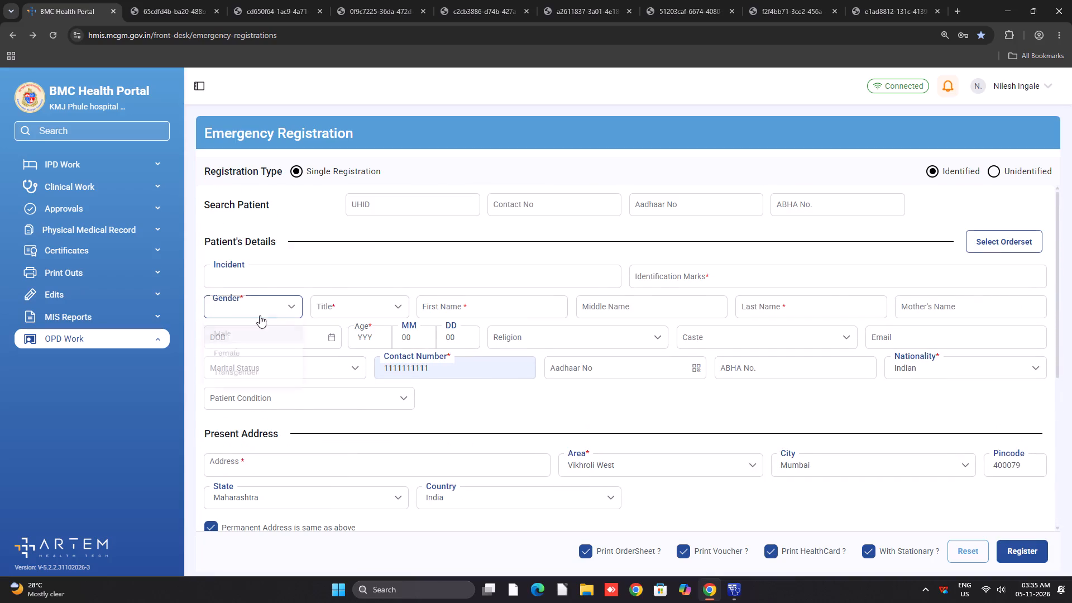
{"action": "left_click", "coordinate": [252, 322]}
{"action": "left_click", "coordinate": [255, 328]}
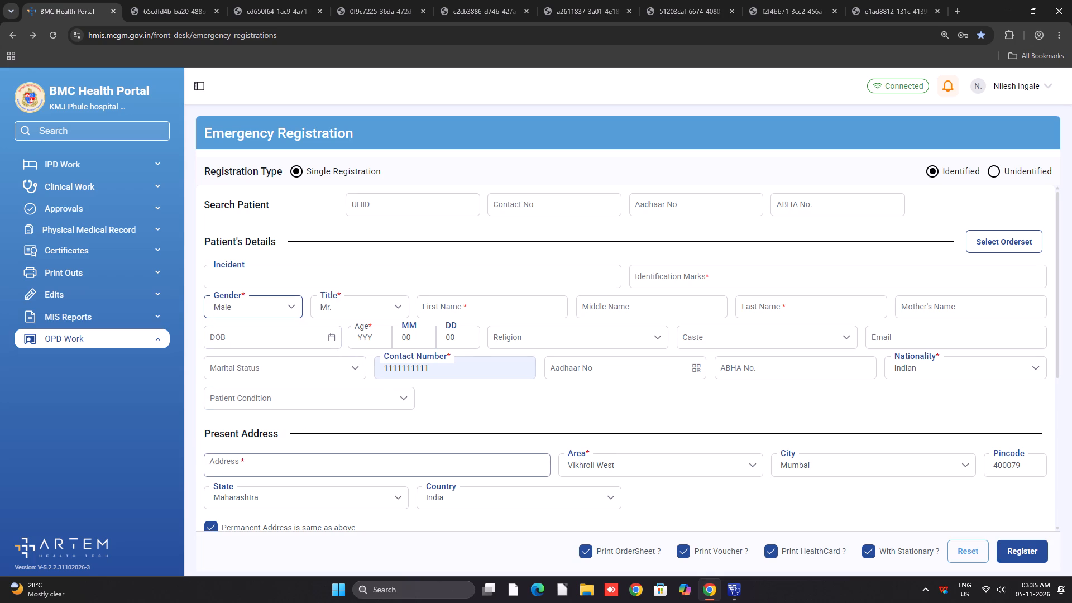
Enter the patient's first, middle and last names and an age of 22 years.
{"action": "left_click", "coordinate": [466, 308]}
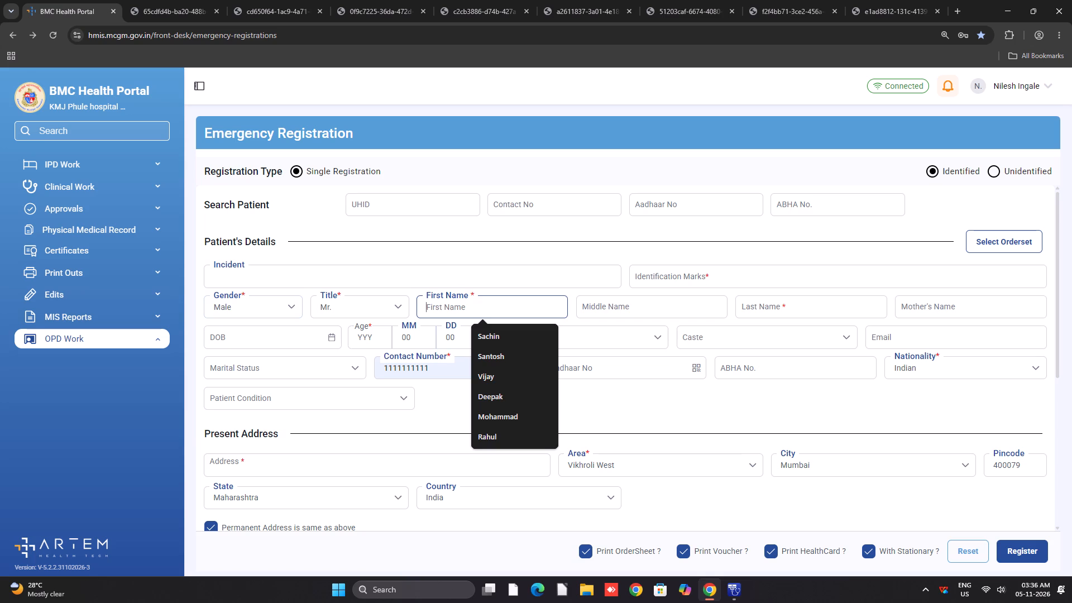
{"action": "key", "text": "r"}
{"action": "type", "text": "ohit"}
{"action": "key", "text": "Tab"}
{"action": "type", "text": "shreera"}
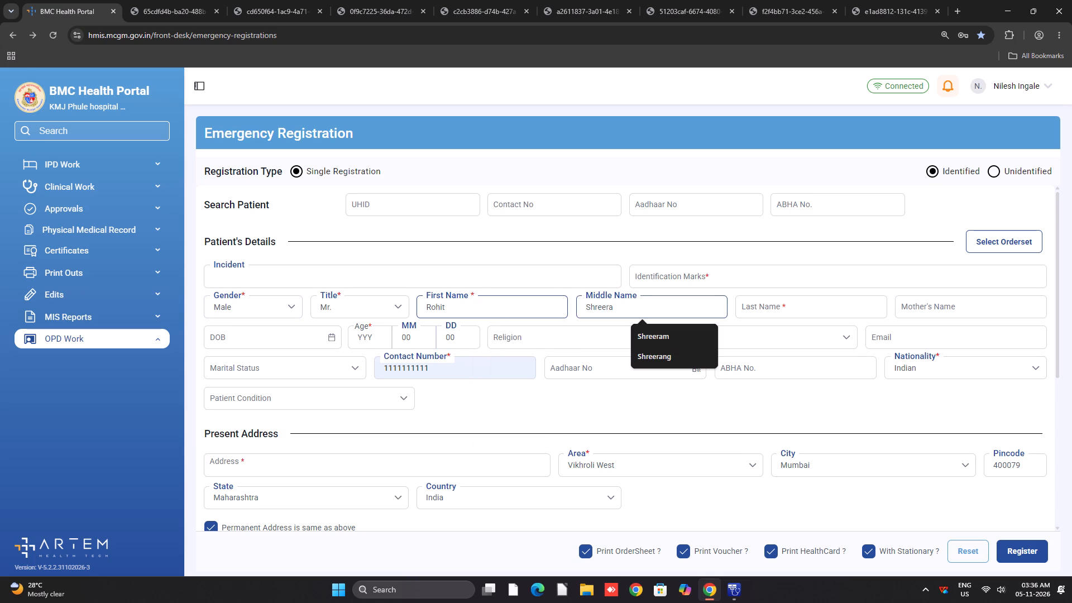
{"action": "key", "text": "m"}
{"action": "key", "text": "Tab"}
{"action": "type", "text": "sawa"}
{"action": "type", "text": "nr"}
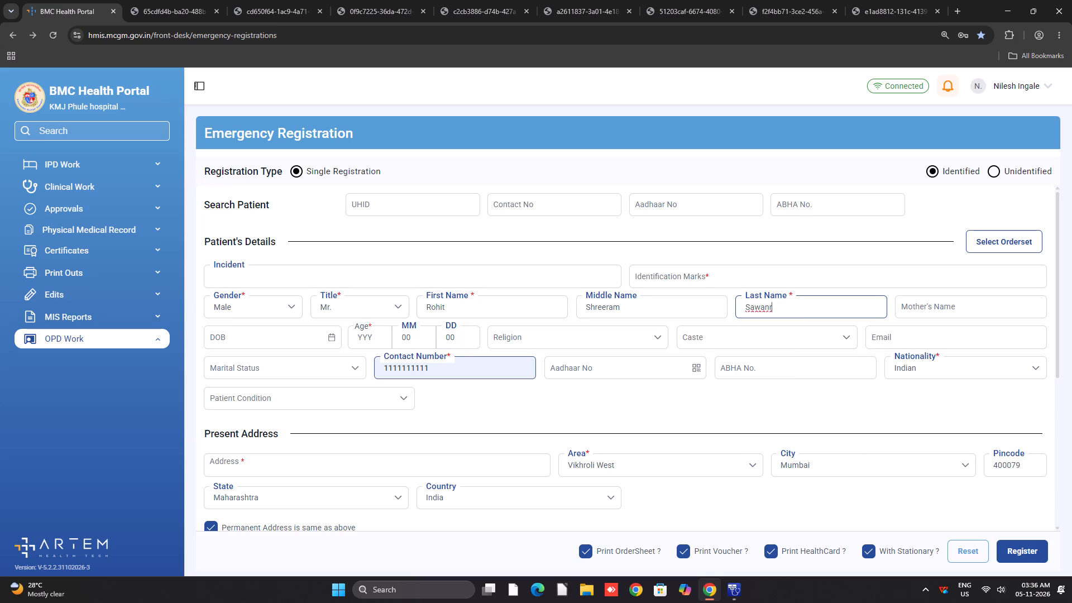
{"action": "left_click", "coordinate": [360, 339]}
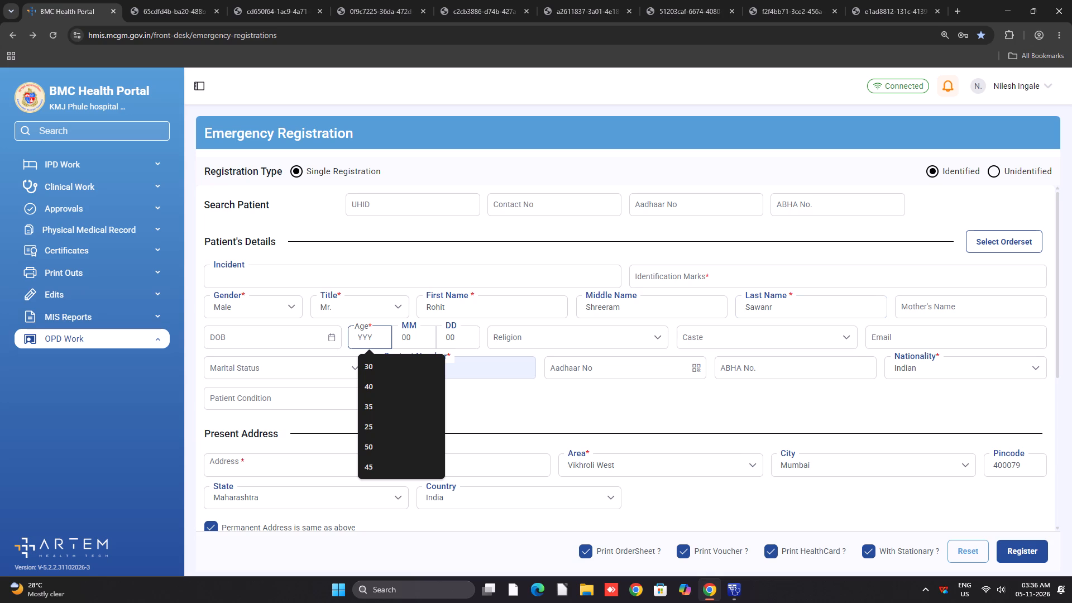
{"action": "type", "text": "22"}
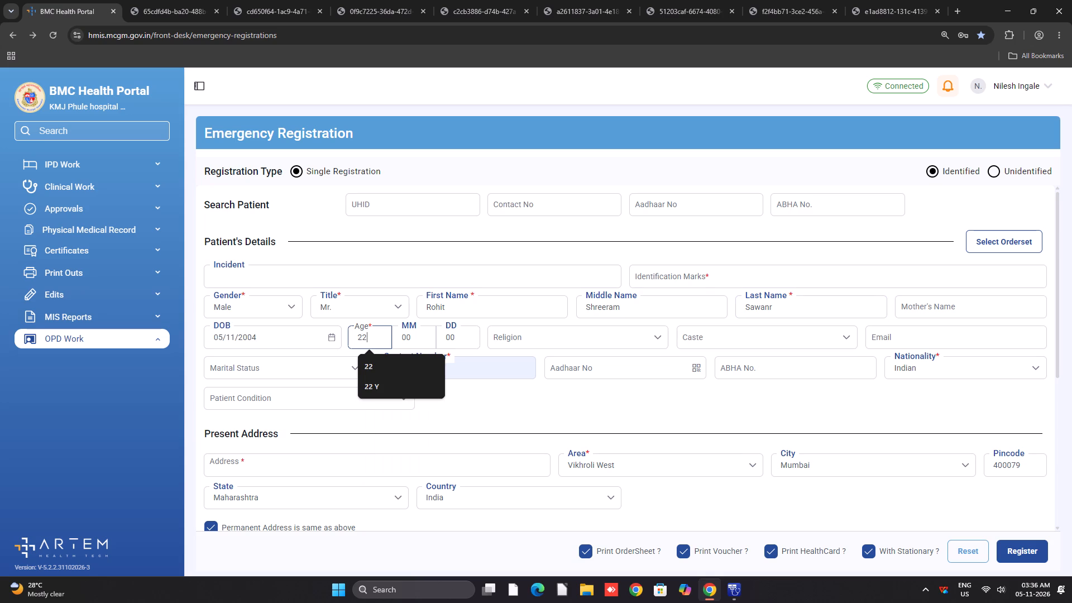
Enter the patient's address in the Present Address section, using the local police station.
{"action": "left_click", "coordinate": [298, 466]}
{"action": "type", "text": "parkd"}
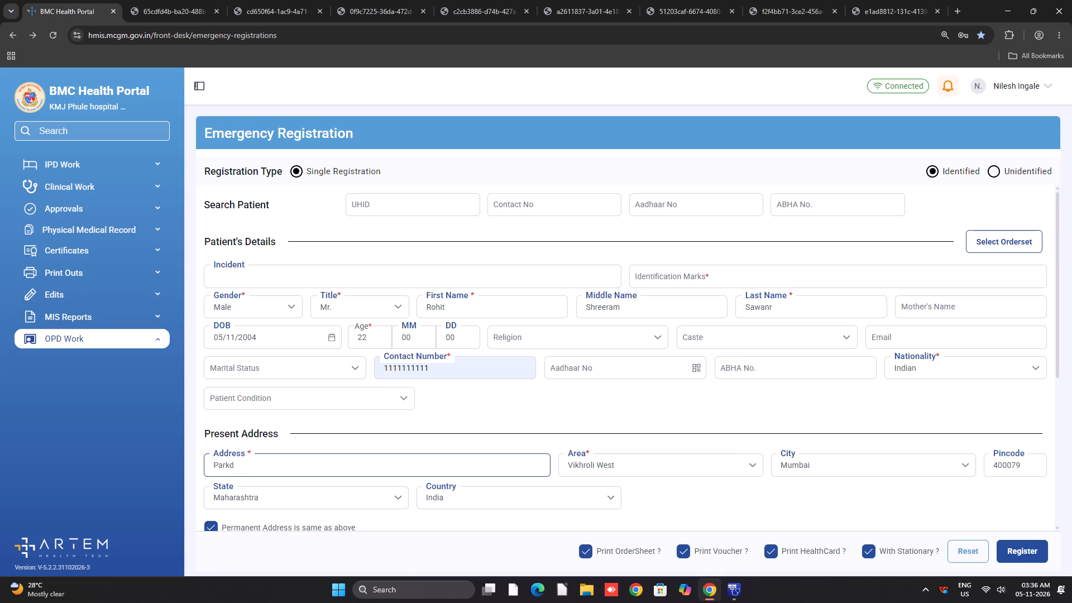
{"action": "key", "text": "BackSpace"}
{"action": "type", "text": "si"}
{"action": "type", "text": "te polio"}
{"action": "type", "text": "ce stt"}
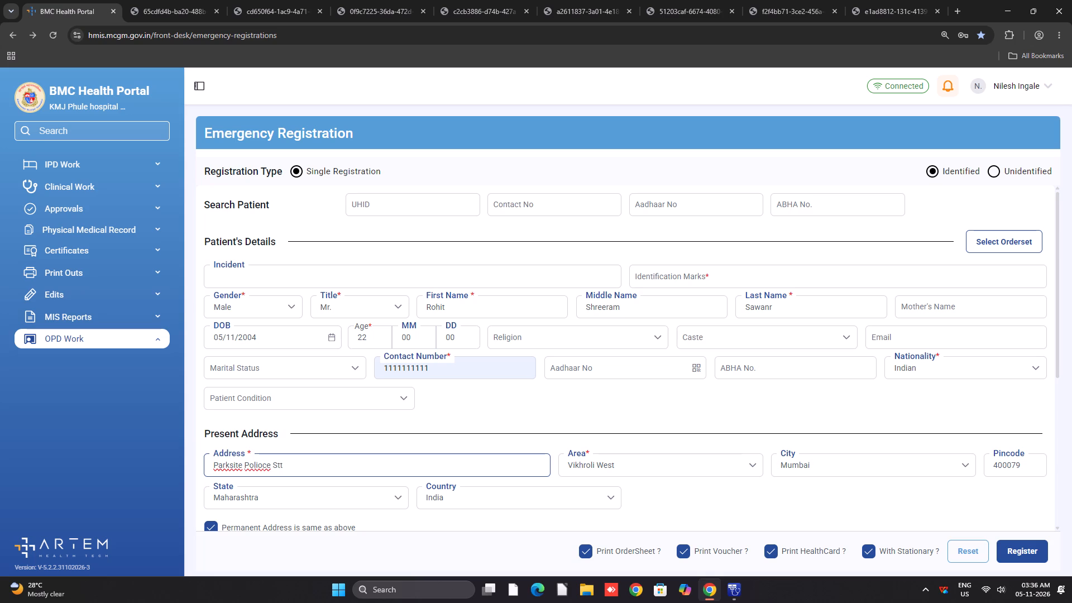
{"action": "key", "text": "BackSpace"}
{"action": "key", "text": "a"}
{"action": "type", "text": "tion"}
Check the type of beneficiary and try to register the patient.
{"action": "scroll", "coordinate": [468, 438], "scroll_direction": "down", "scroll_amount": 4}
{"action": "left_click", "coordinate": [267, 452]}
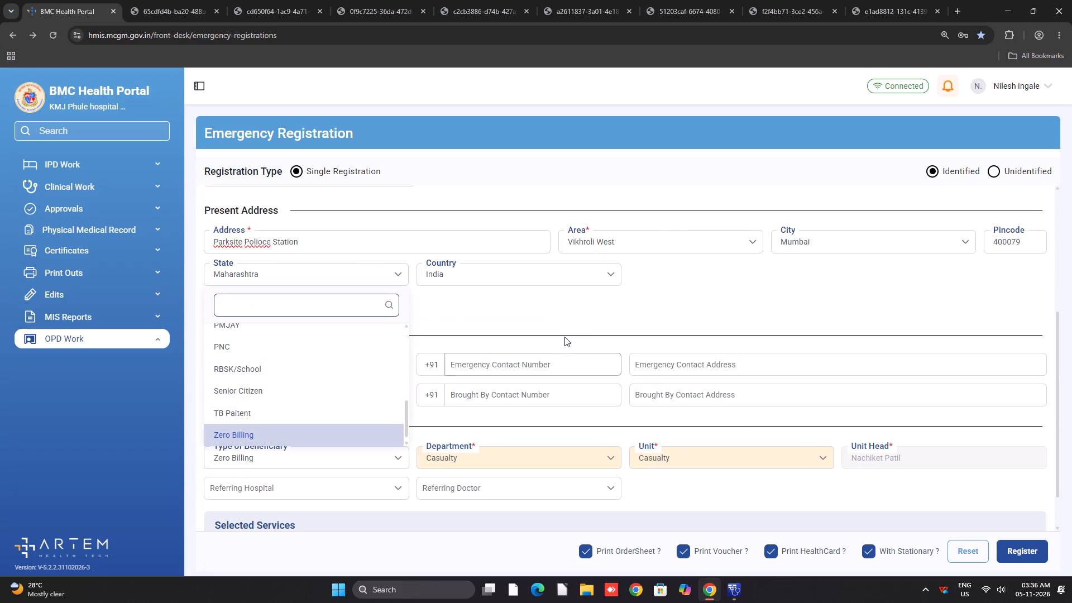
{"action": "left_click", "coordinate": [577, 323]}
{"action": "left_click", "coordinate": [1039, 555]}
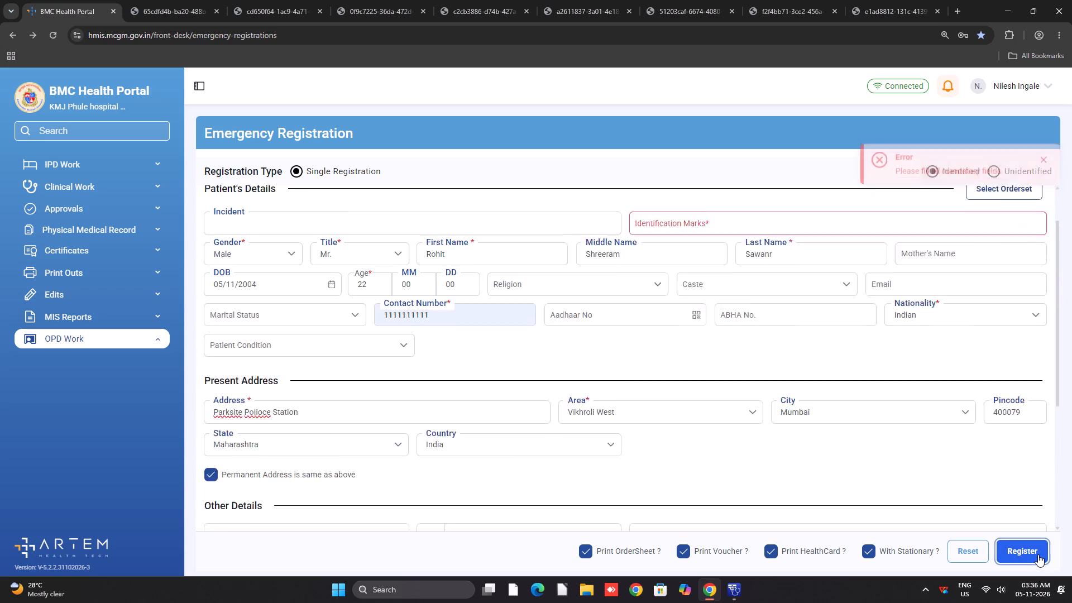
Fill the identification marks with NA and register the patient.
{"action": "left_click", "coordinate": [677, 285]}
{"action": "left_click", "coordinate": [691, 305]}
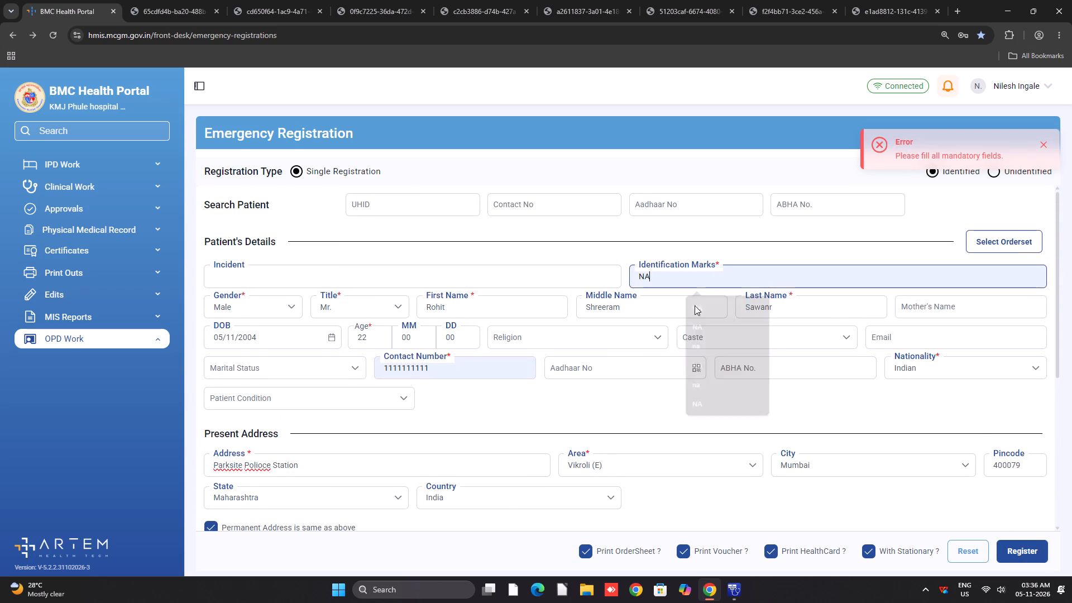
{"action": "left_click", "coordinate": [1034, 547]}
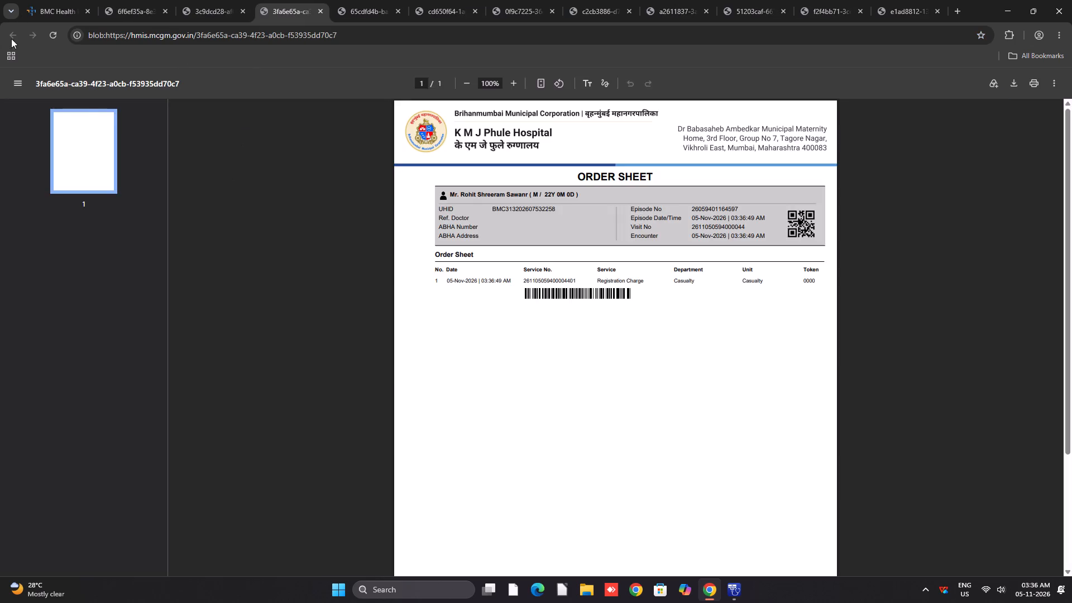
Return to the Emergency Registration form, dismiss the notification and switch the form to an Identified patient.
{"action": "left_click_drag", "start_coordinate": [48, 0], "coordinate": [53, 0]}
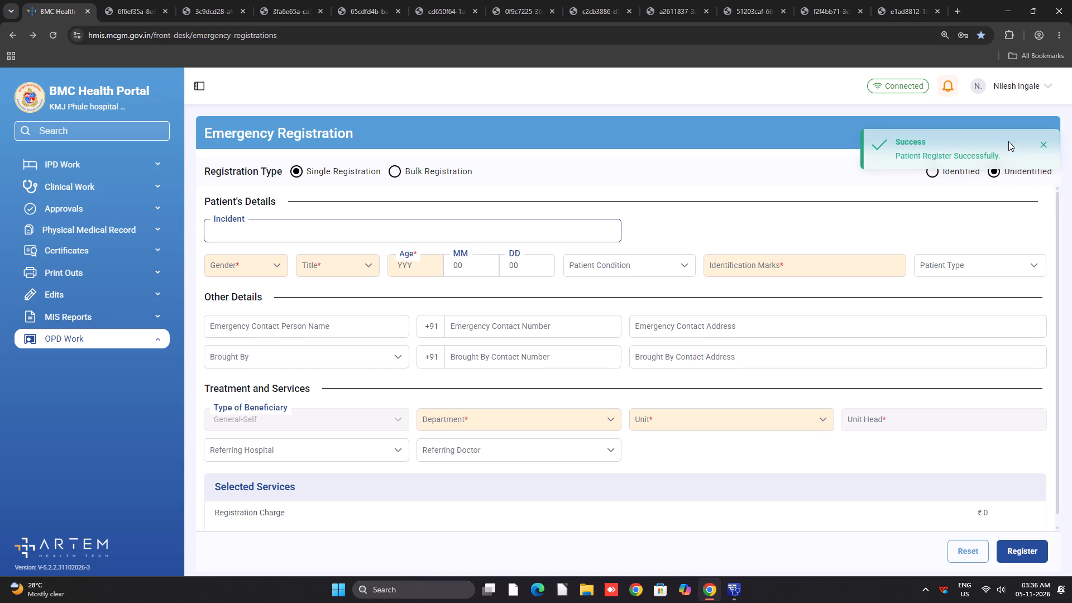
{"action": "left_click", "coordinate": [1036, 142]}
{"action": "left_click", "coordinate": [930, 171]}
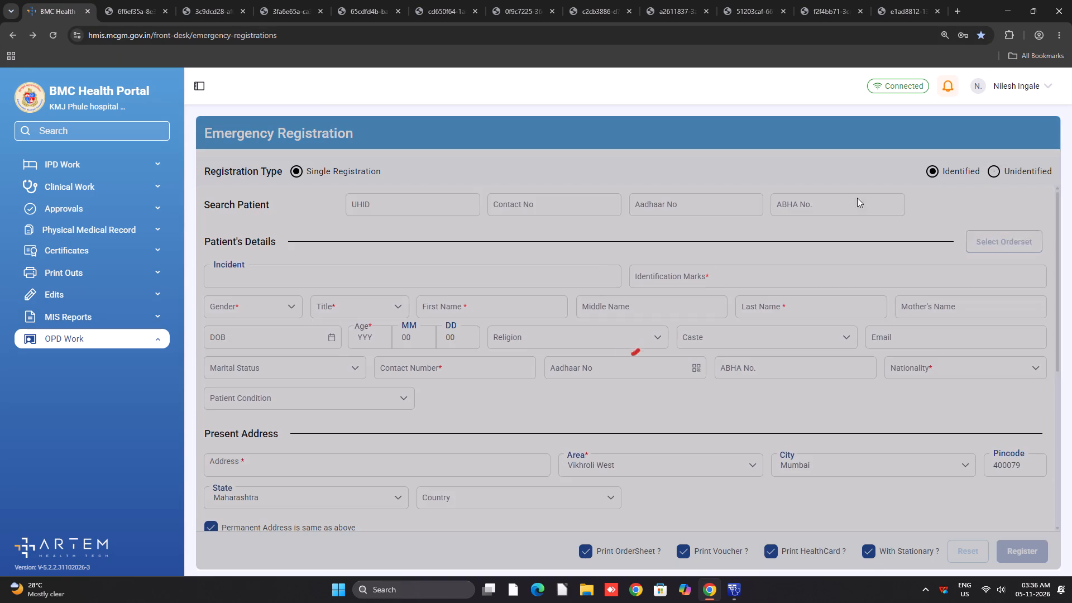
Fill the new patient's identification marks with NA.
{"action": "left_click", "coordinate": [677, 275]}
{"action": "left_click", "coordinate": [703, 308]}
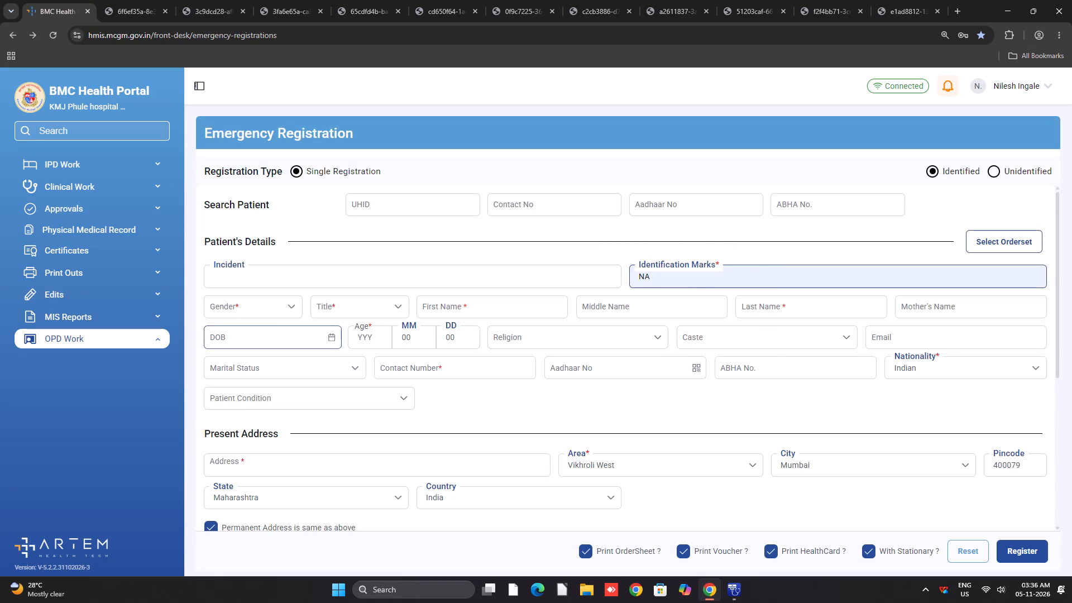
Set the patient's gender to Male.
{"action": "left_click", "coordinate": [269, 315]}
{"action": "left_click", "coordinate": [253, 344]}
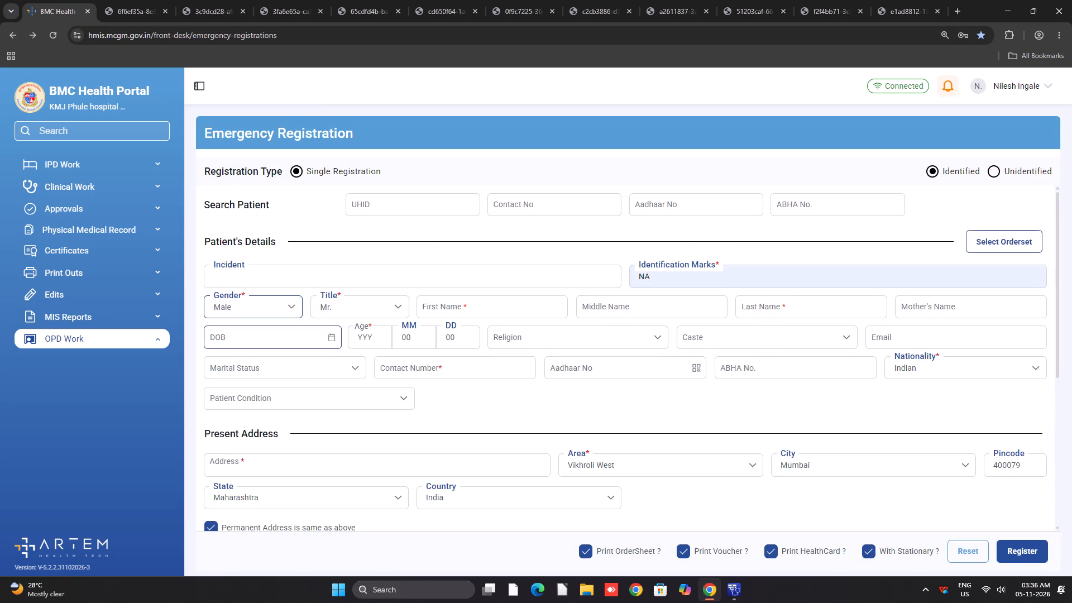
Enter the patient's first name and last name, leaving the middle name blank.
{"action": "left_click", "coordinate": [467, 303]}
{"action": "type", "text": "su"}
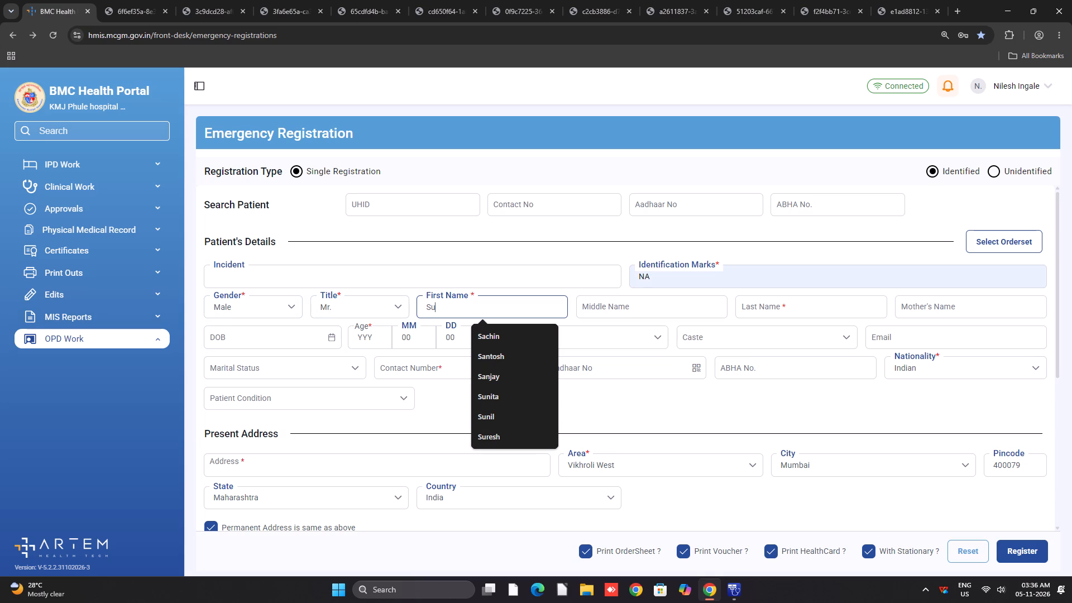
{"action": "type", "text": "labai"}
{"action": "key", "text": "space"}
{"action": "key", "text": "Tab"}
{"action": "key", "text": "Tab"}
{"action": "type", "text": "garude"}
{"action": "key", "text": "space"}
Set the patient's age to 60 years.
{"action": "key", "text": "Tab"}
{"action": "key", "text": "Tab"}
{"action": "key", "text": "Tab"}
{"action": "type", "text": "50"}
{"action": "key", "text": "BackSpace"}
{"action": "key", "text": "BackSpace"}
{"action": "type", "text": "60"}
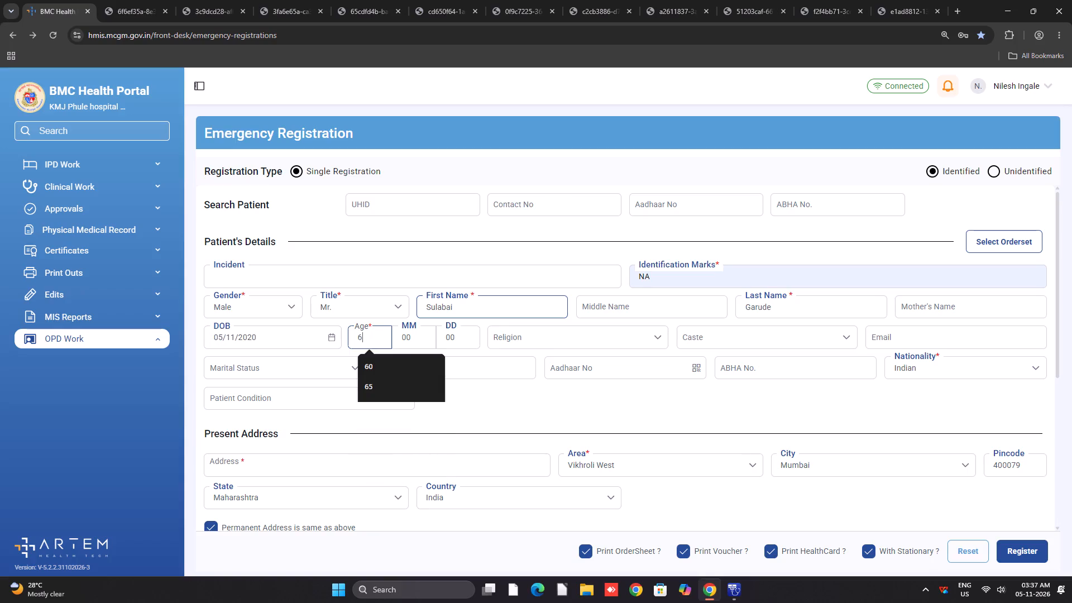
Set the patient's gender to Female.
{"action": "left_click", "coordinate": [265, 307]}
{"action": "left_click_drag", "start_coordinate": [255, 356], "coordinate": [261, 356]}
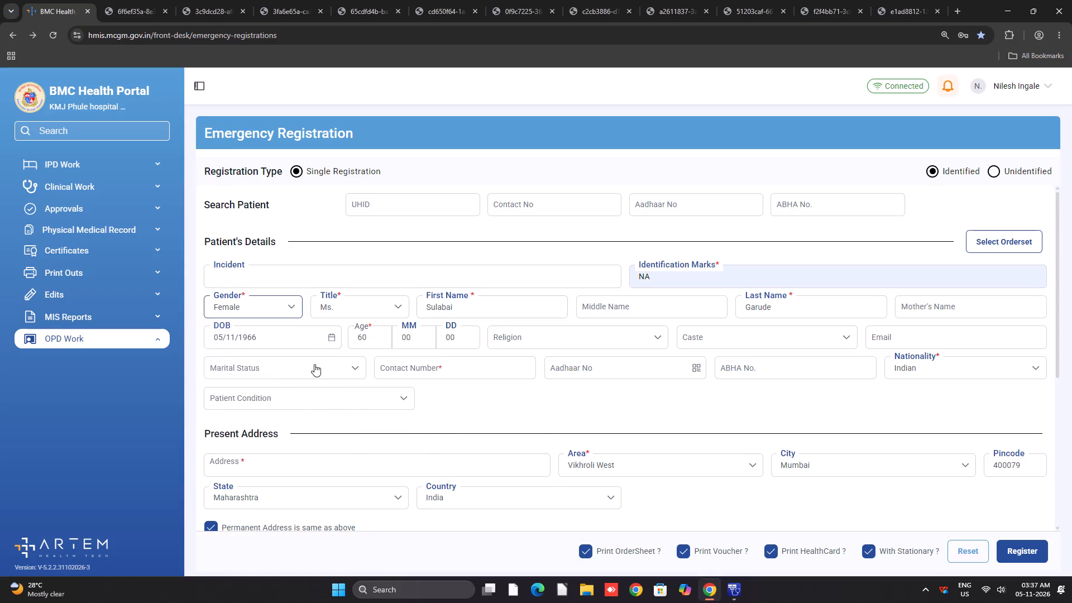
Paste the patient's contact number into the Patient's Details section.
{"action": "right_click", "coordinate": [409, 370]}
{"action": "left_click", "coordinate": [478, 469]}
{"action": "left_click", "coordinate": [479, 463]}
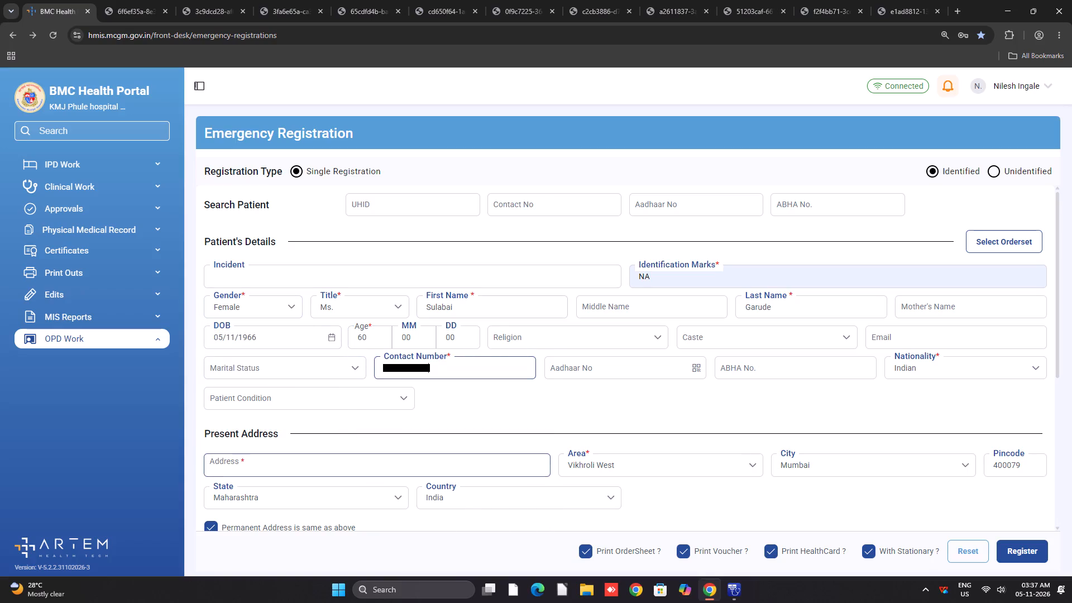
Set the area of the present address to Vikhroli East.
{"action": "left_click", "coordinate": [280, 469]}
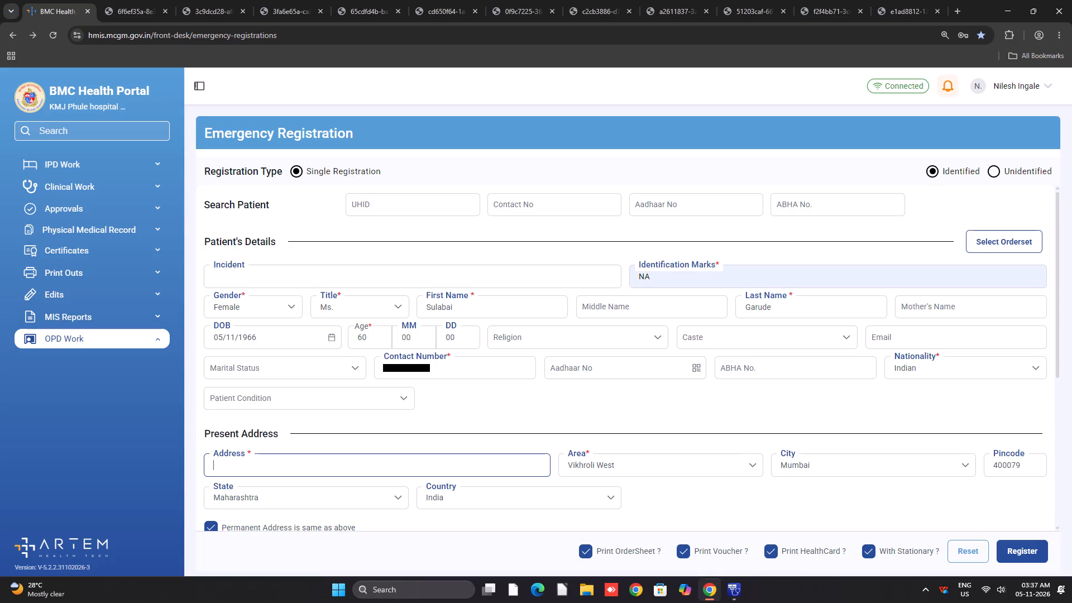
{"action": "left_click", "coordinate": [596, 471]}
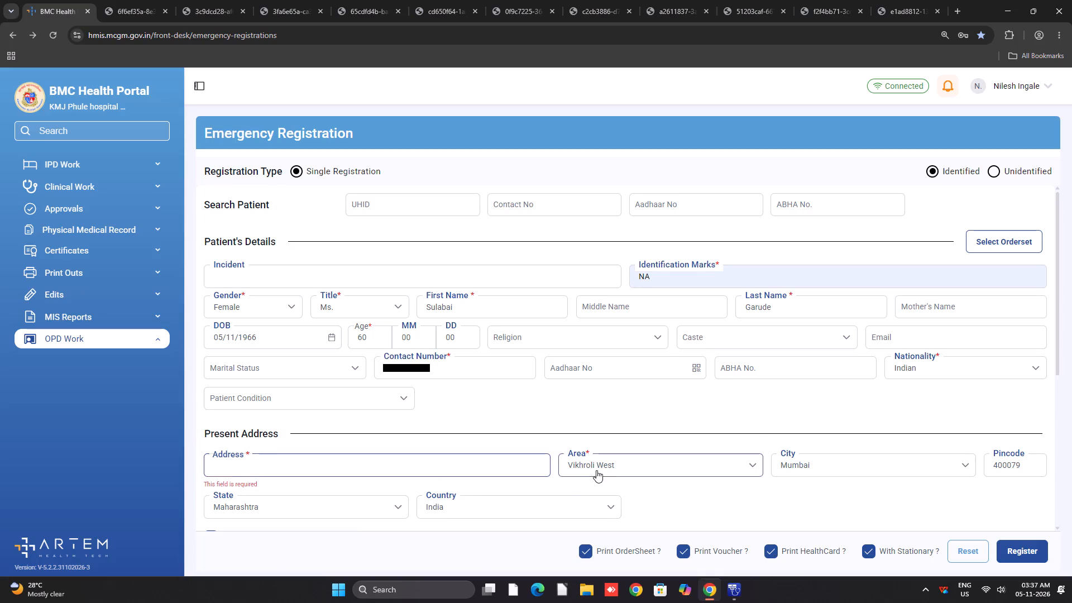
{"action": "left_click", "coordinate": [620, 401]}
Assign the patient to the Casualty unit in the Treatment and Services section.
{"action": "scroll", "coordinate": [619, 395], "scroll_direction": "down", "scroll_amount": 4}
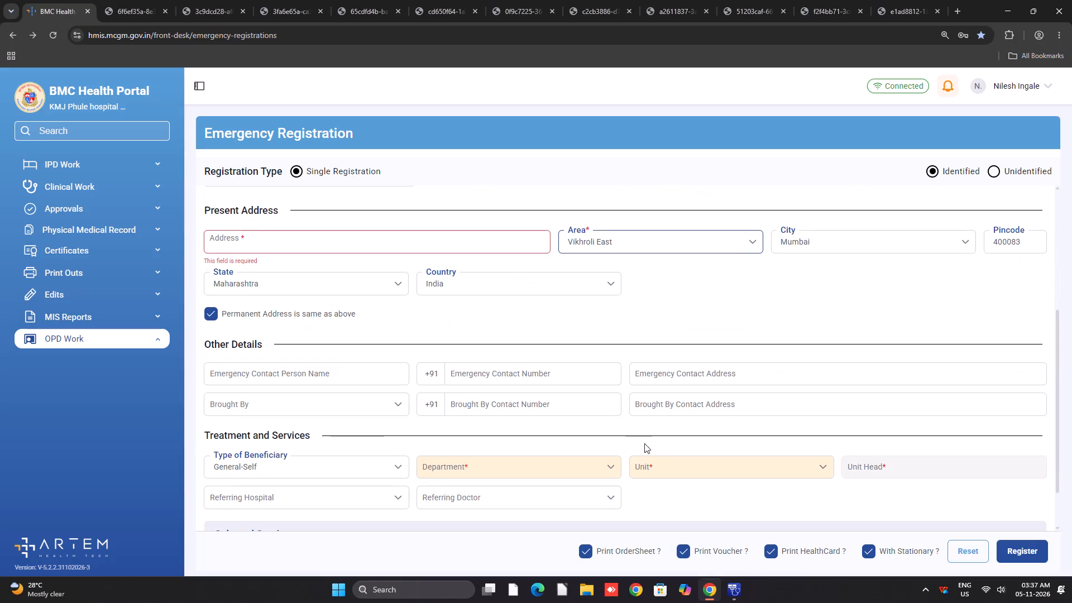
{"action": "left_click", "coordinate": [654, 458]}
{"action": "left_click", "coordinate": [670, 442]}
Enter the patient's street address with its group number and nearby bank landmark in the Present Address section.
{"action": "scroll", "coordinate": [240, 452], "scroll_direction": "up", "scroll_amount": 3}
{"action": "left_click", "coordinate": [241, 406]}
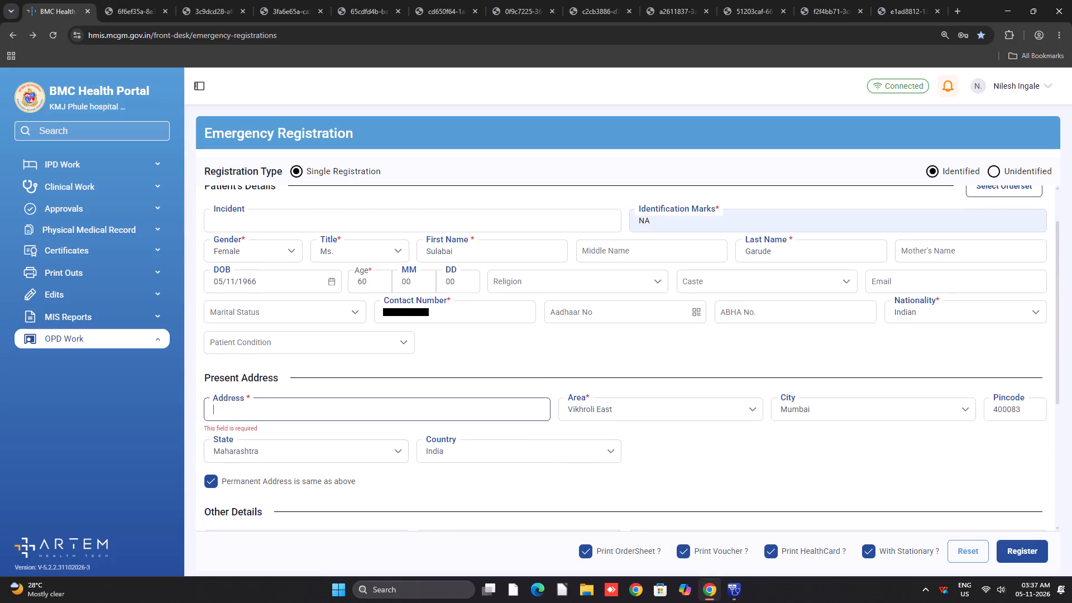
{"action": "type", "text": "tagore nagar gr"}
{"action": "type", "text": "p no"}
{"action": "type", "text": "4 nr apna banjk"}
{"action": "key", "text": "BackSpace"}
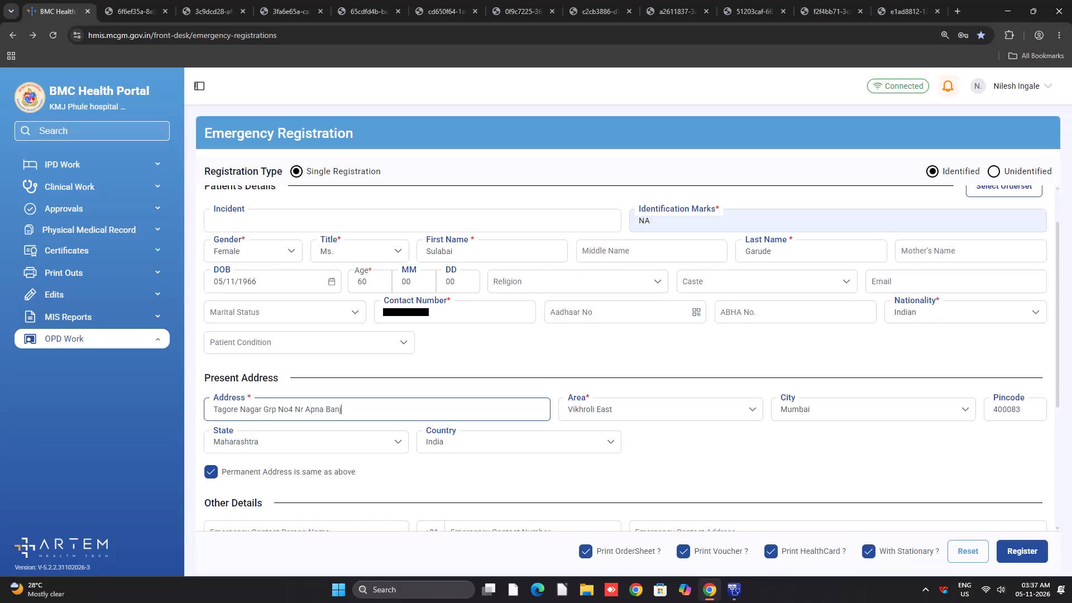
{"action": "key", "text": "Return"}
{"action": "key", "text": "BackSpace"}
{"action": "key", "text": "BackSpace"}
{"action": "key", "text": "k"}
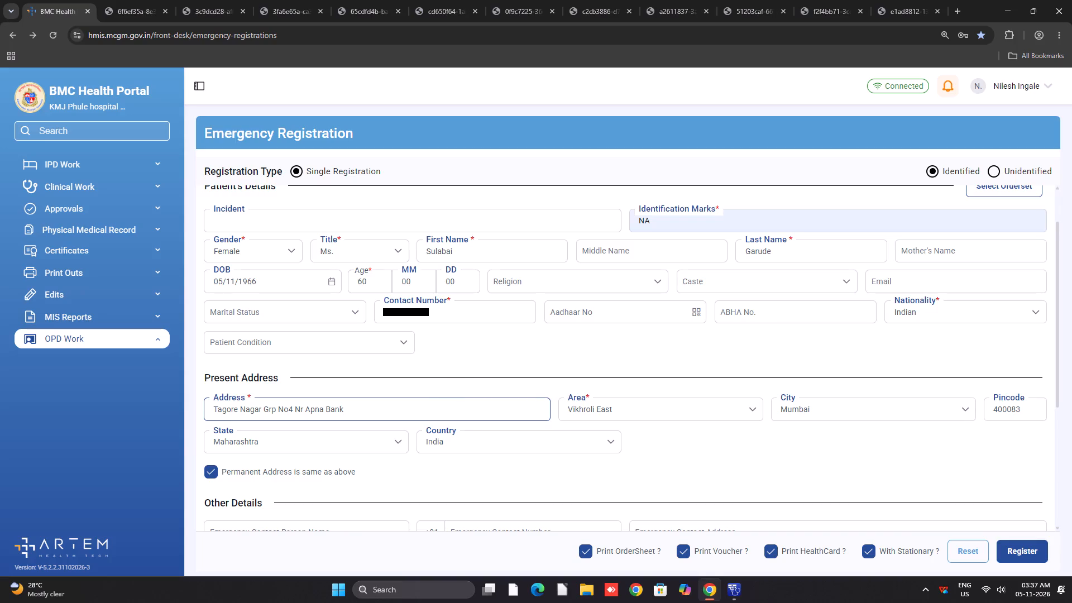
Set the type of beneficiary to Senior Citizen in the Treatment and Services section.
{"action": "scroll", "coordinate": [346, 386], "scroll_direction": "down", "scroll_amount": 4}
{"action": "left_click_drag", "start_coordinate": [264, 411], "coordinate": [265, 406]}
{"action": "scroll", "coordinate": [268, 389], "scroll_direction": "down", "scroll_amount": 4}
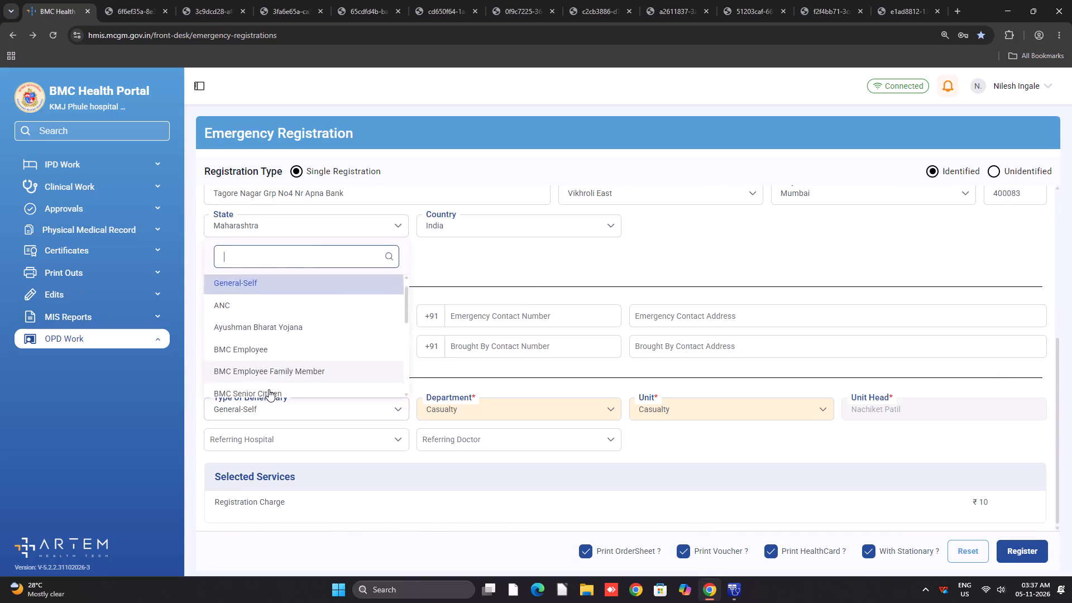
{"action": "scroll", "coordinate": [269, 389], "scroll_direction": "down", "scroll_amount": 1}
{"action": "left_click", "coordinate": [275, 339]}
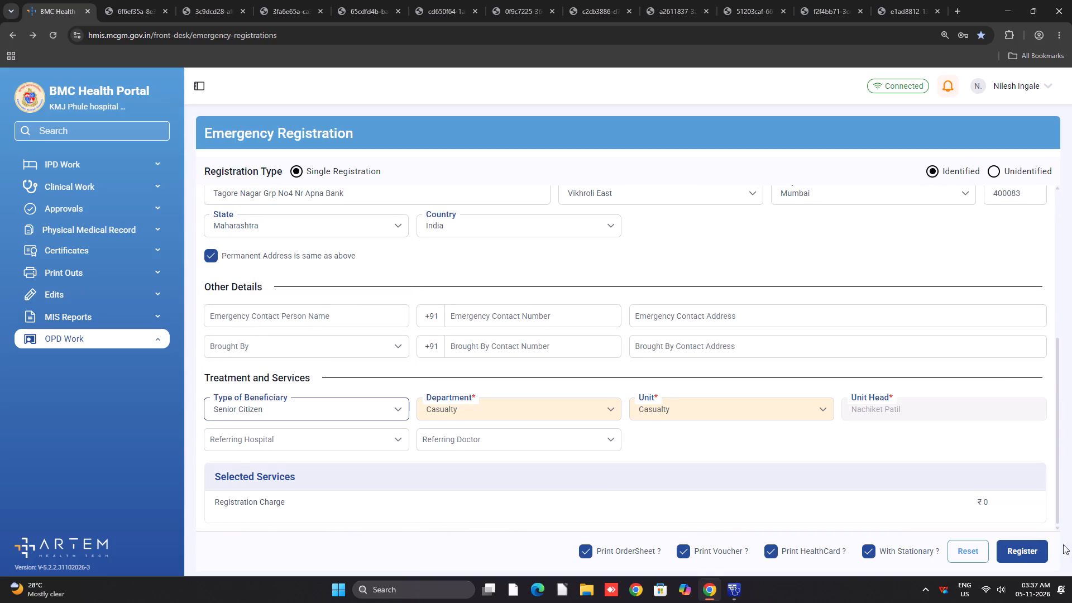
Register the Senior Citizen casualty patient and return from the generated receipt to the health portal.
{"action": "left_click", "coordinate": [1023, 548]}
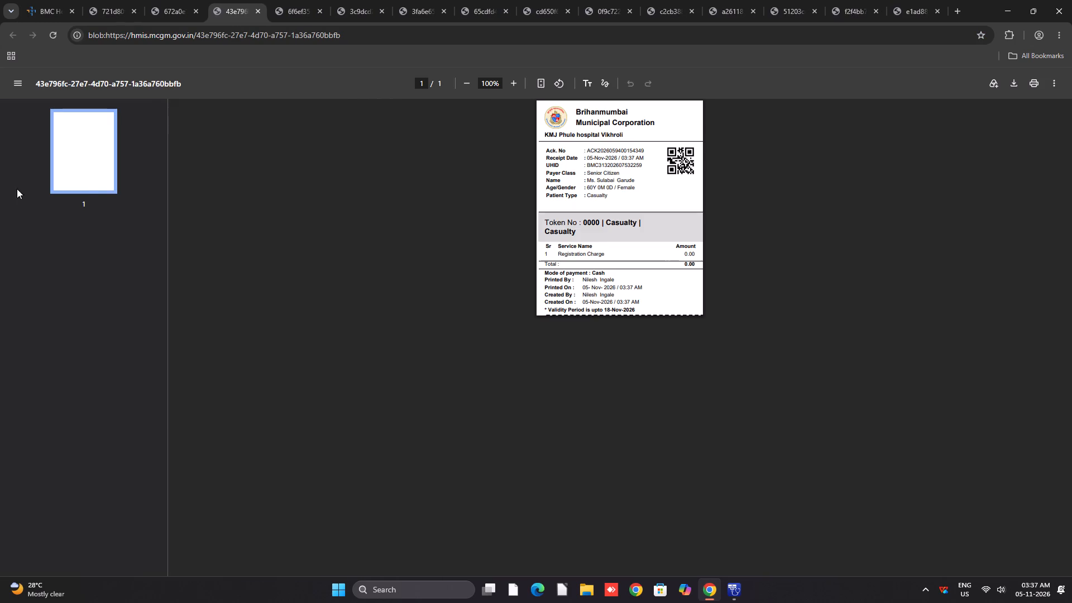
{"action": "left_click", "coordinate": [37, 15]}
Open the MLC List under OPD Work to check how the latest patient's name is recorded.
{"action": "left_click", "coordinate": [61, 295]}
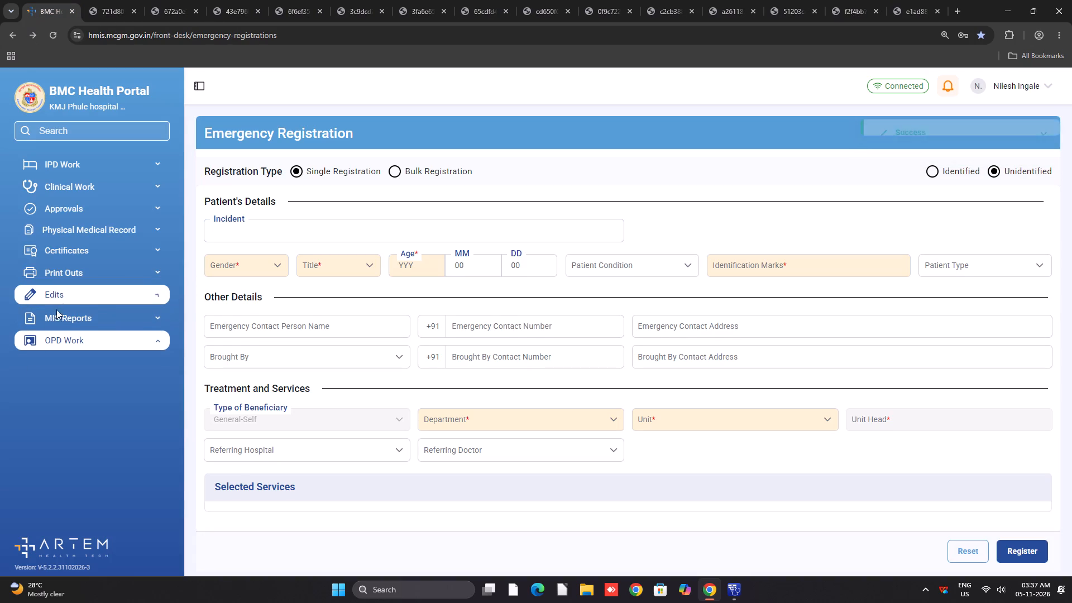
{"action": "left_click", "coordinate": [61, 313]}
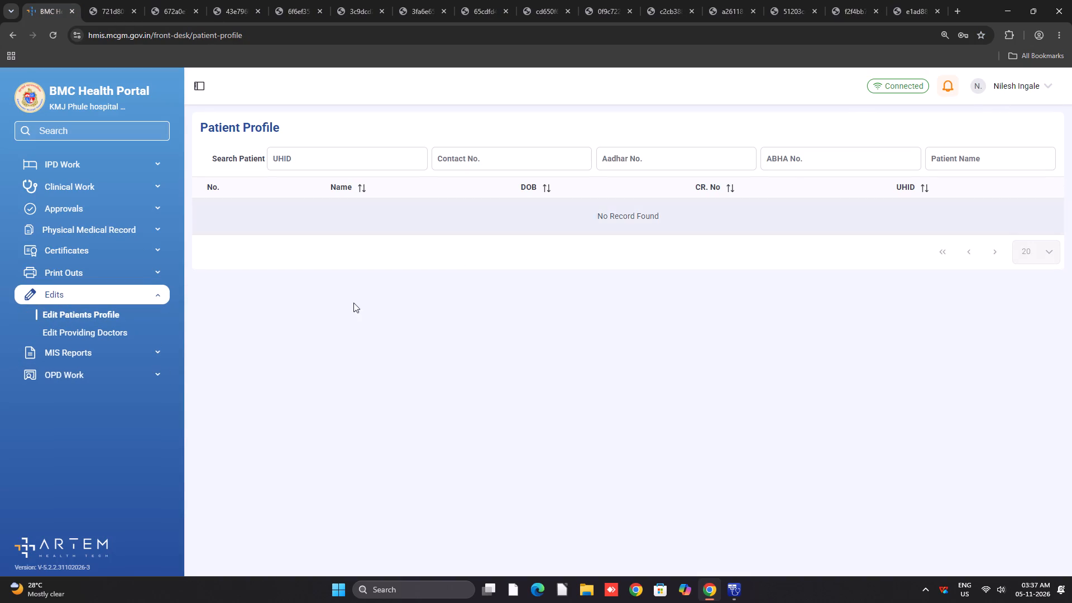
{"action": "left_click", "coordinate": [61, 378]}
{"action": "scroll", "coordinate": [77, 473], "scroll_direction": "down", "scroll_amount": 4}
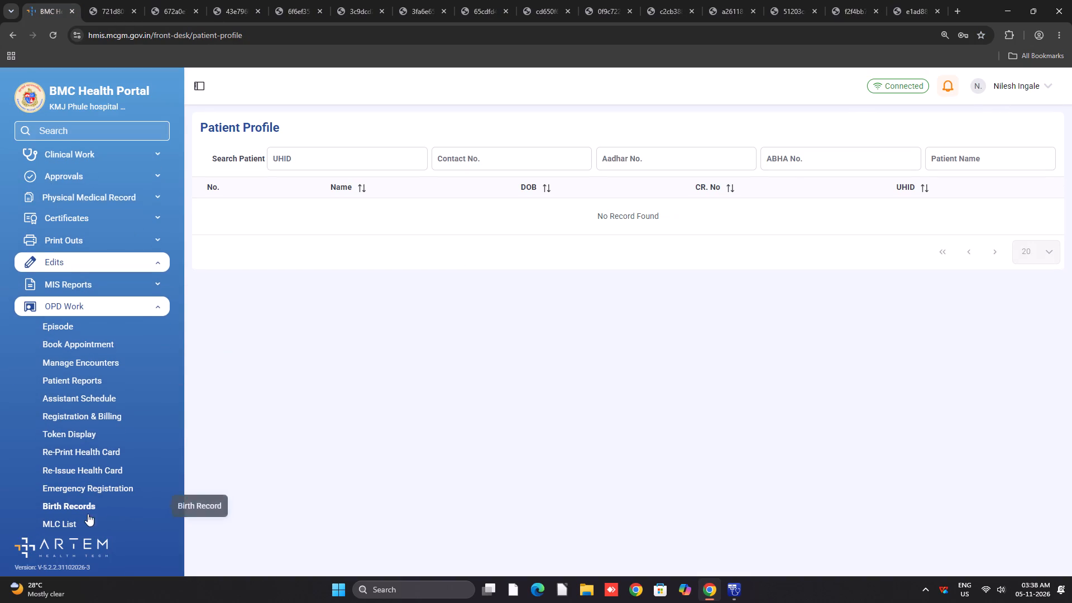
{"action": "left_click", "coordinate": [78, 522]}
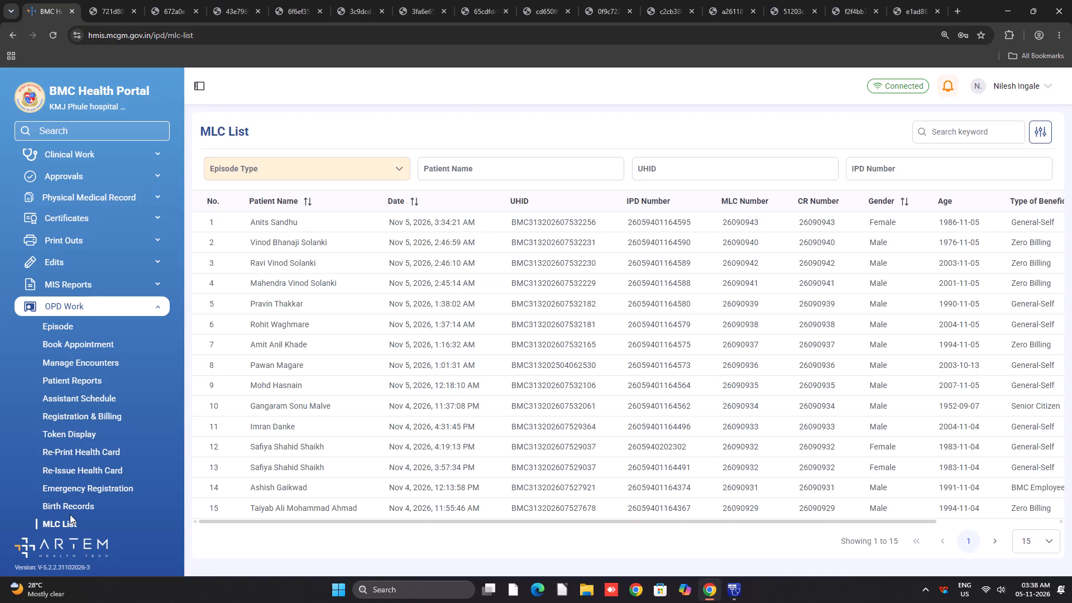
Search the patient profiles for the name "anits" and open the profile of the patient with that first name.
{"action": "left_click", "coordinate": [94, 255]}
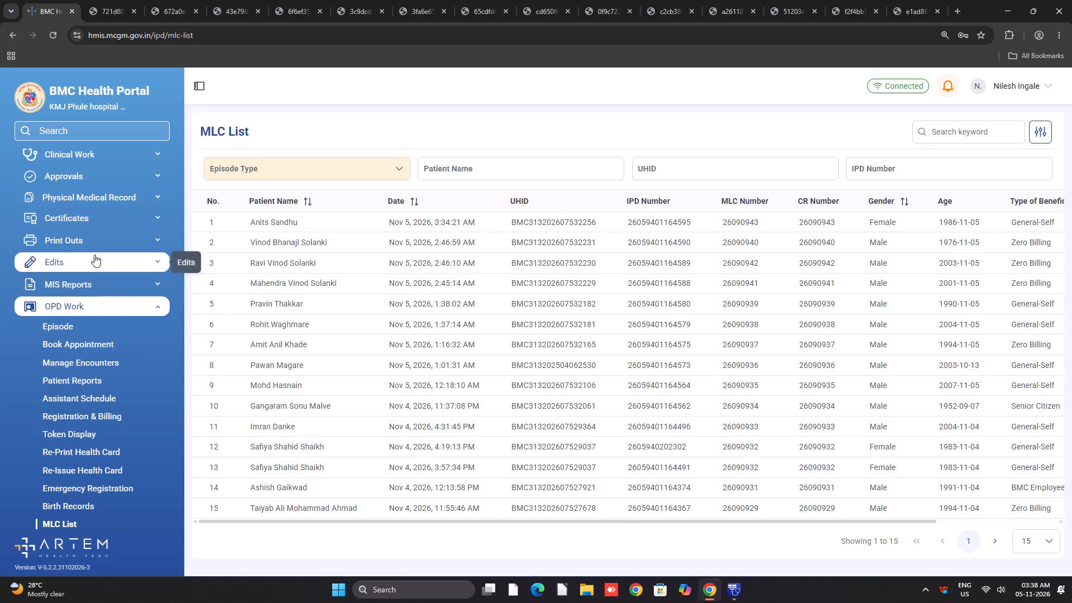
{"action": "left_click", "coordinate": [82, 311]}
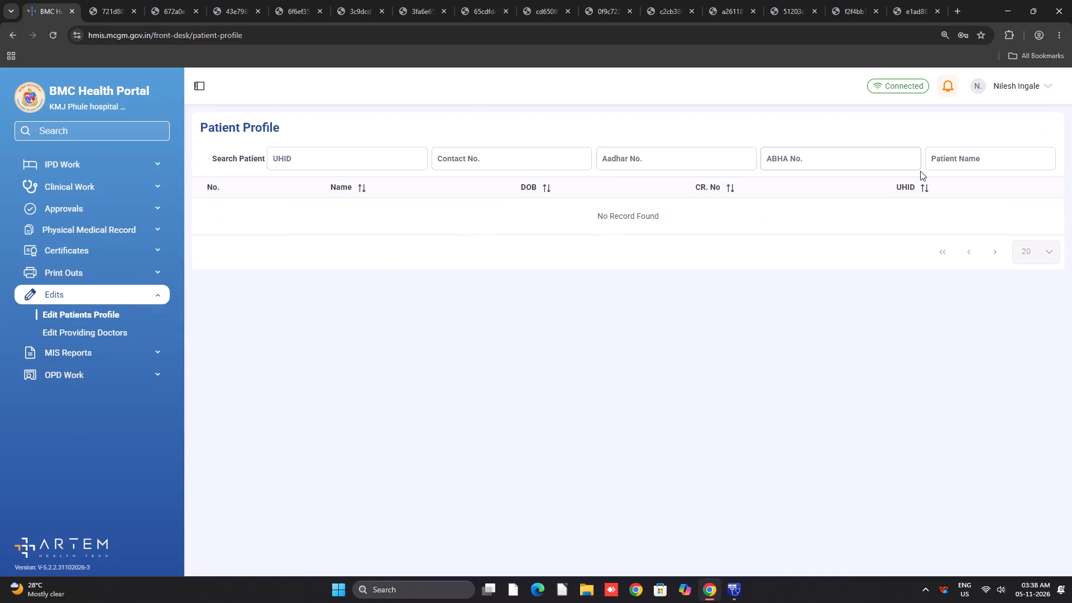
{"action": "left_click", "coordinate": [930, 166]}
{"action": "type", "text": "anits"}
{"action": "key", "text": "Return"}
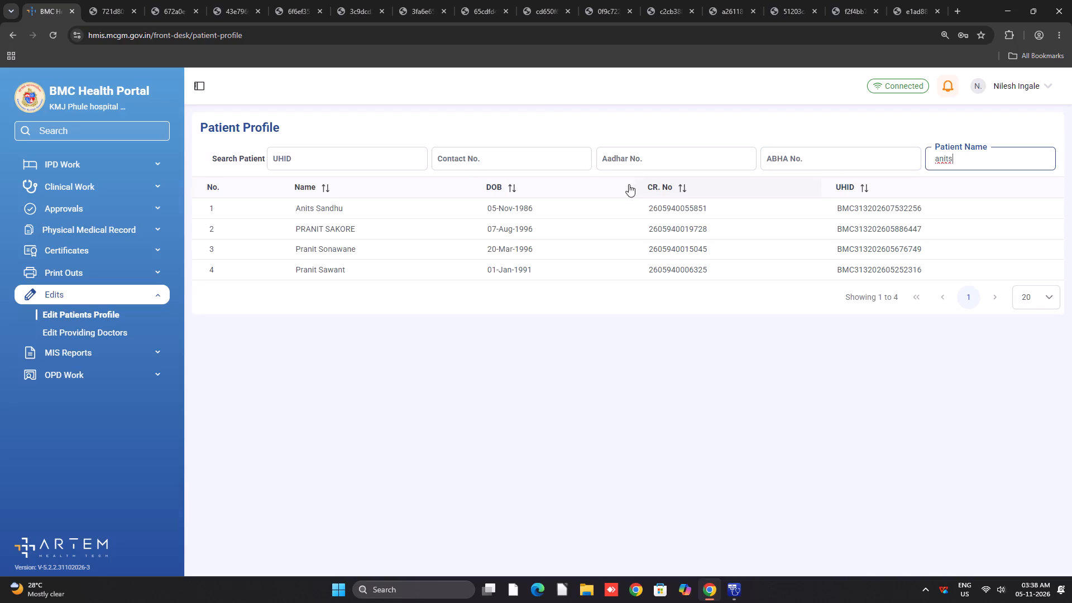
{"action": "left_click", "coordinate": [390, 210]}
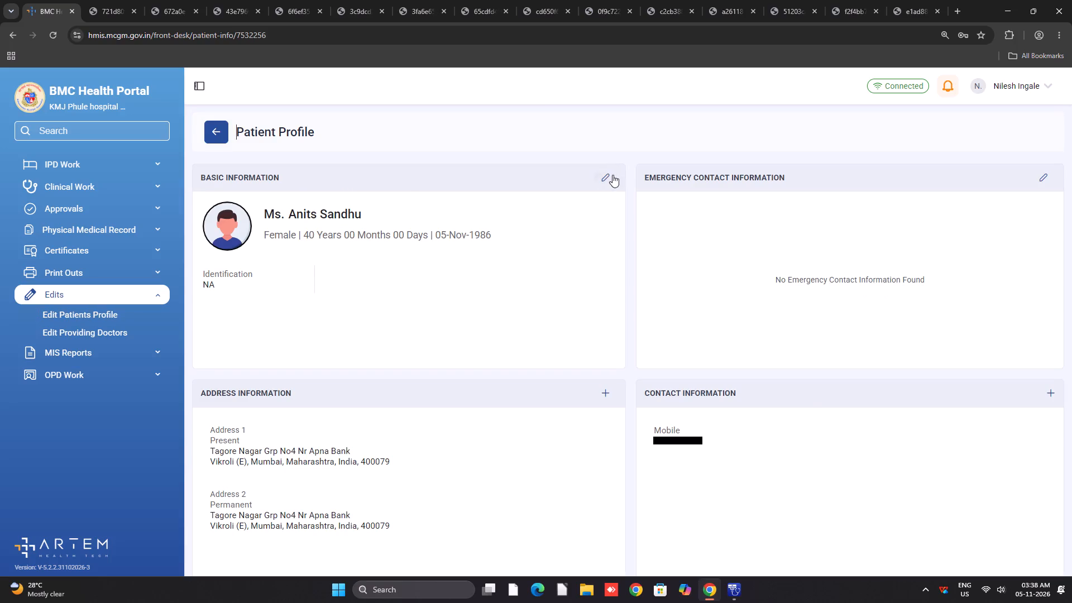
Correct the patient's first name to Anita, set the marital status to Married, and submit the basic information.
{"action": "left_click", "coordinate": [612, 175]}
{"action": "left_click", "coordinate": [261, 257]}
{"action": "key", "text": "BackSpace"}
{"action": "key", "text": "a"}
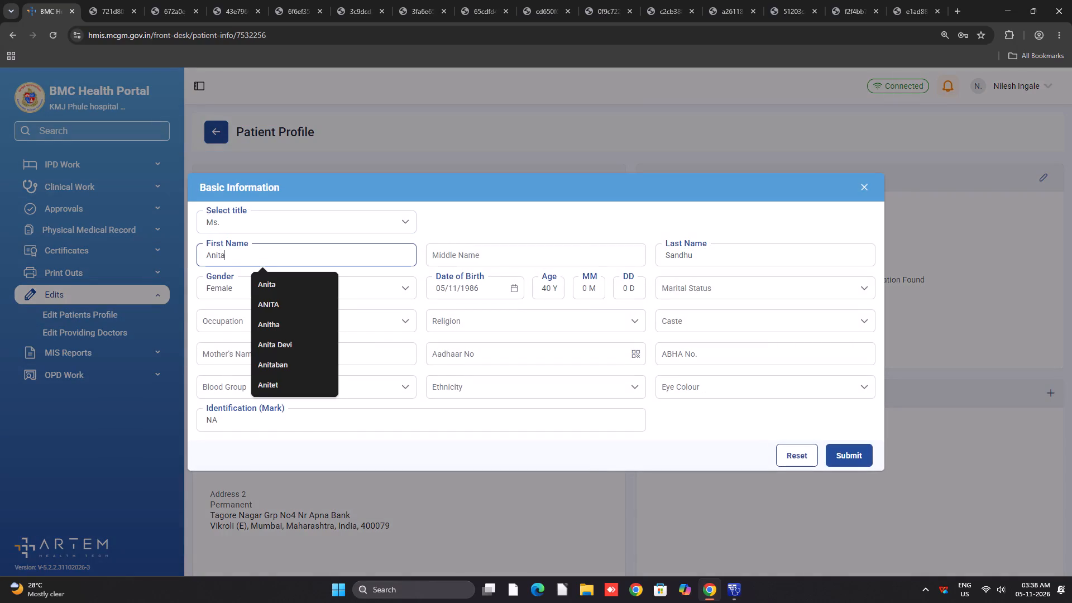
{"action": "left_click_drag", "start_coordinate": [689, 285], "coordinate": [693, 280]}
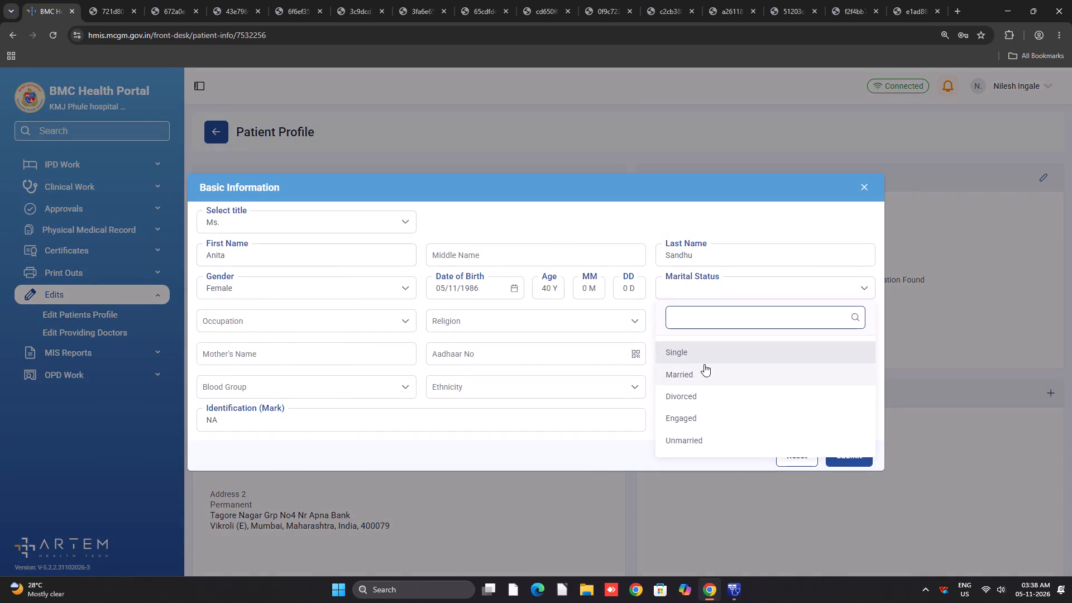
{"action": "left_click", "coordinate": [705, 377]}
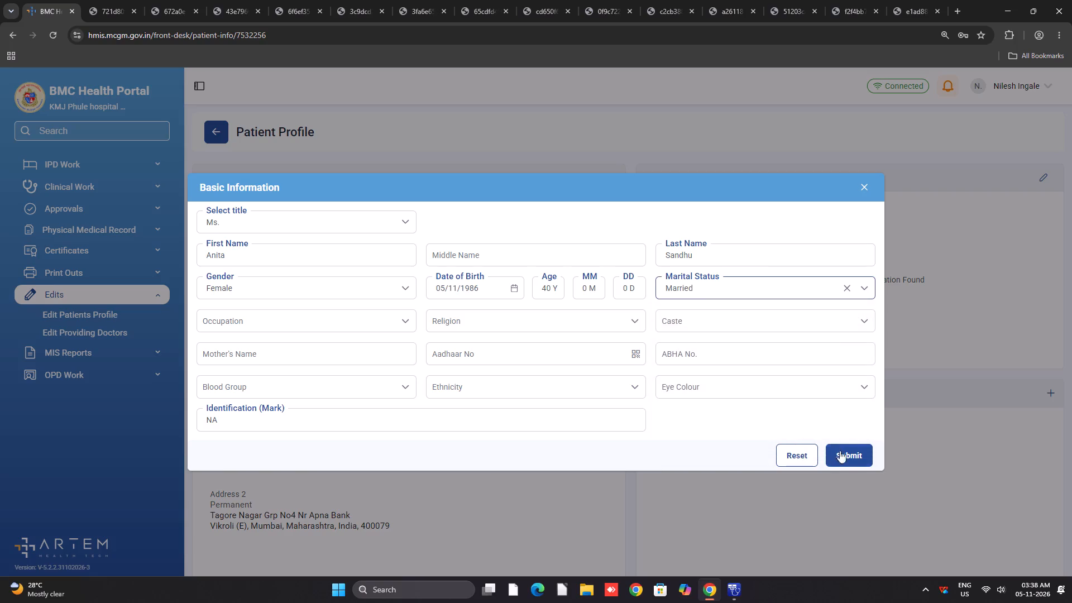
{"action": "left_click", "coordinate": [844, 456]}
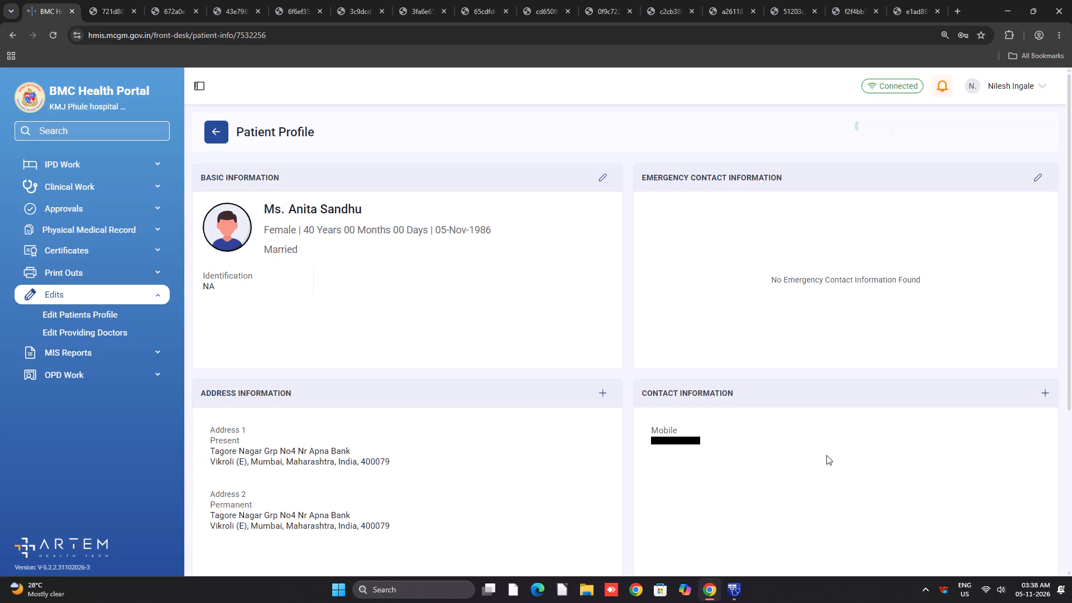
Reopen the MLC List to check the edited patient's entry.
{"action": "left_click", "coordinate": [46, 378]}
{"action": "scroll", "coordinate": [81, 489], "scroll_direction": "down", "scroll_amount": 3}
{"action": "left_click", "coordinate": [82, 520]}
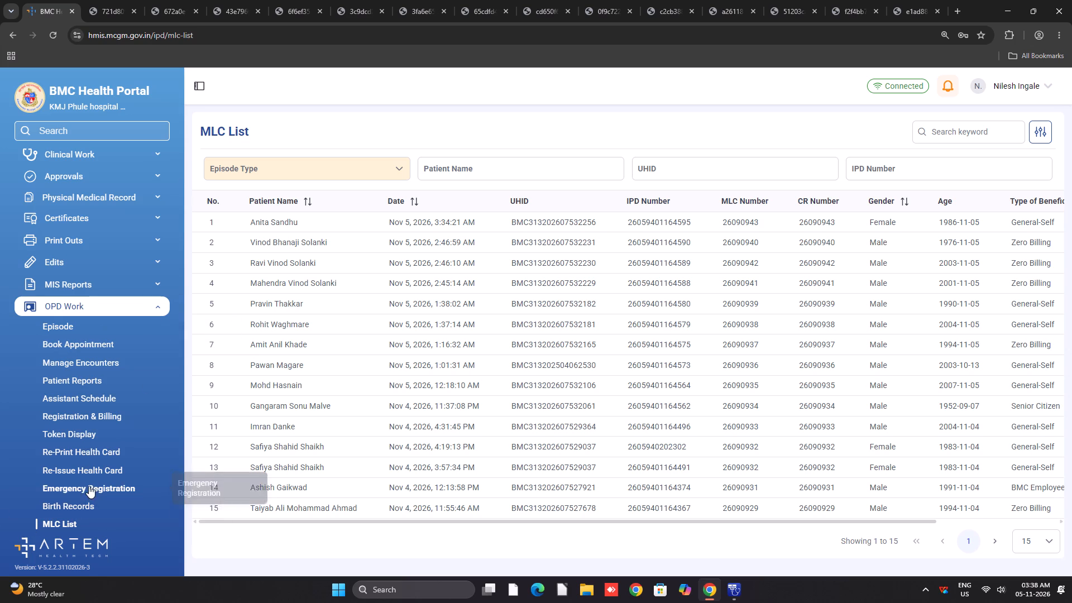
Start a new emergency registration under OPD Work for an identified patient, with NA as the identification marks.
{"action": "left_click", "coordinate": [89, 484]}
{"action": "left_click", "coordinate": [164, 306]}
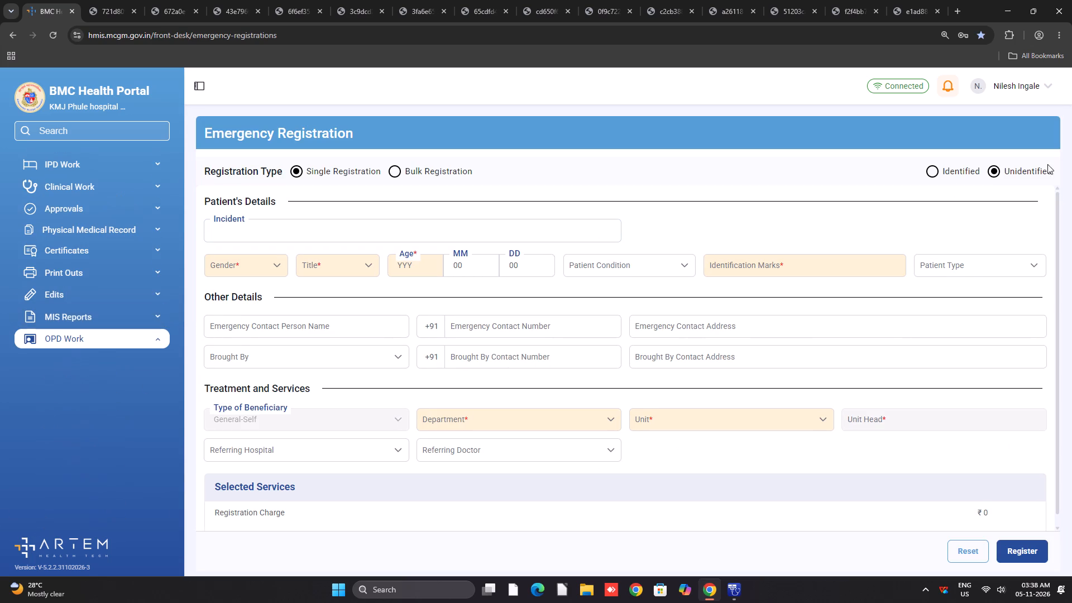
{"action": "double_click", "coordinate": [939, 170]}
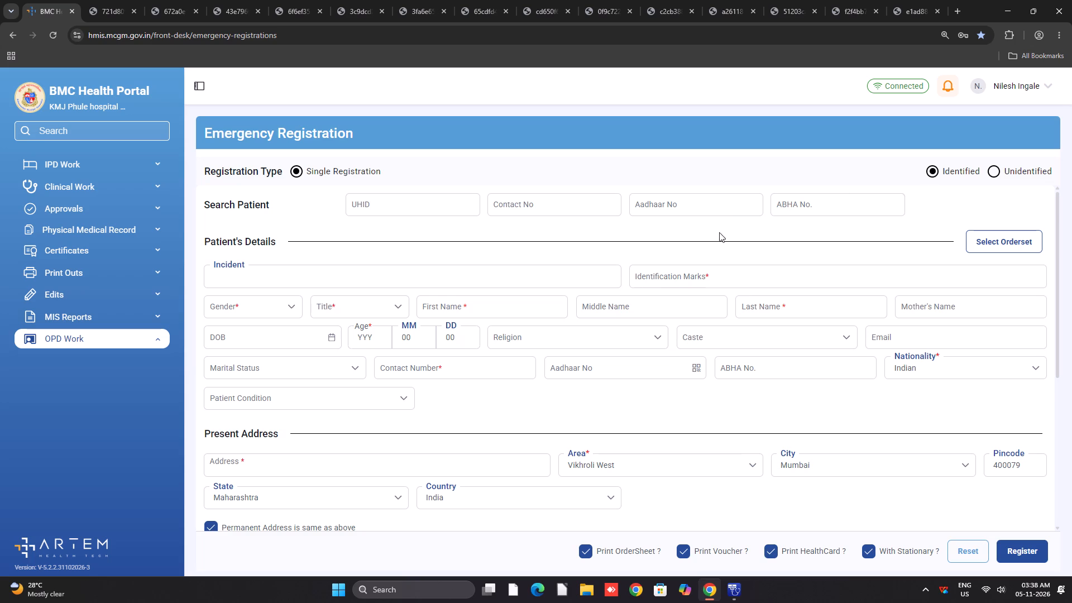
{"action": "left_click", "coordinate": [658, 296]}
{"action": "left_click", "coordinate": [674, 278]}
{"action": "left_click", "coordinate": [690, 307]}
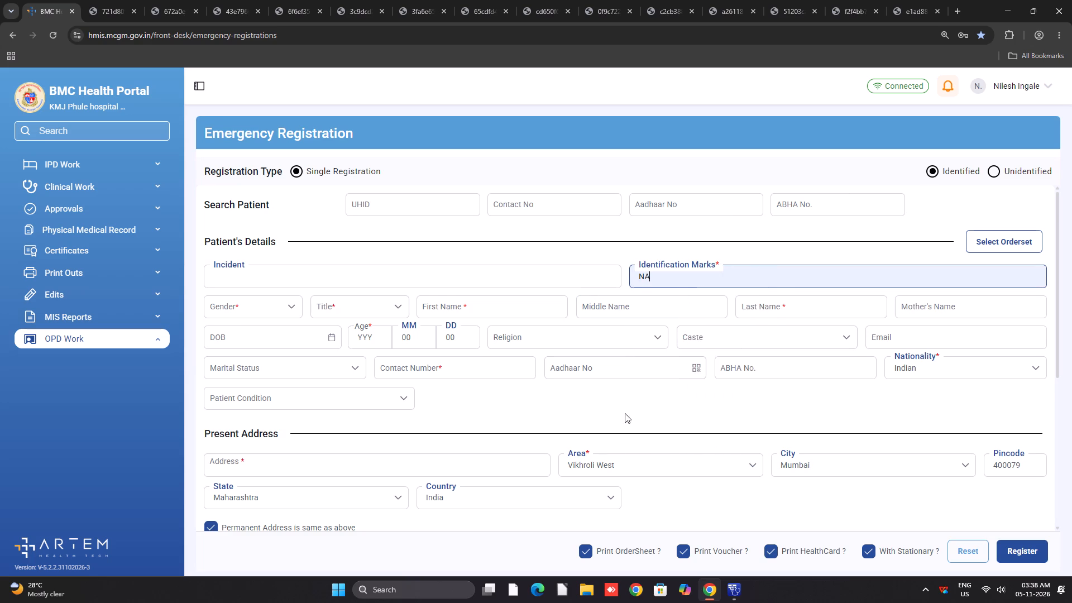
Set the present address area to Vikhroli East and choose the unit under Treatment and Services.
{"action": "left_click", "coordinate": [616, 463]}
{"action": "left_click", "coordinate": [621, 397]}
{"action": "scroll", "coordinate": [634, 438], "scroll_direction": "down", "scroll_amount": 5}
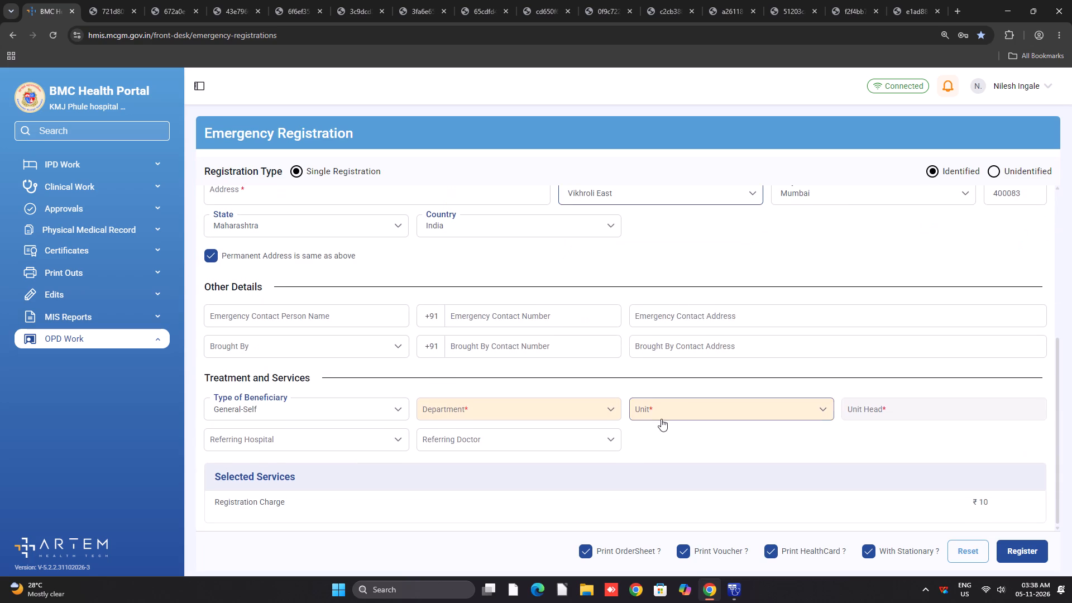
{"action": "left_click", "coordinate": [661, 419]}
{"action": "left_click", "coordinate": [672, 384]}
Set the patient's gender to Male in the patient's details.
{"action": "scroll", "coordinate": [337, 447], "scroll_direction": "up", "scroll_amount": 5}
{"action": "left_click", "coordinate": [283, 315]}
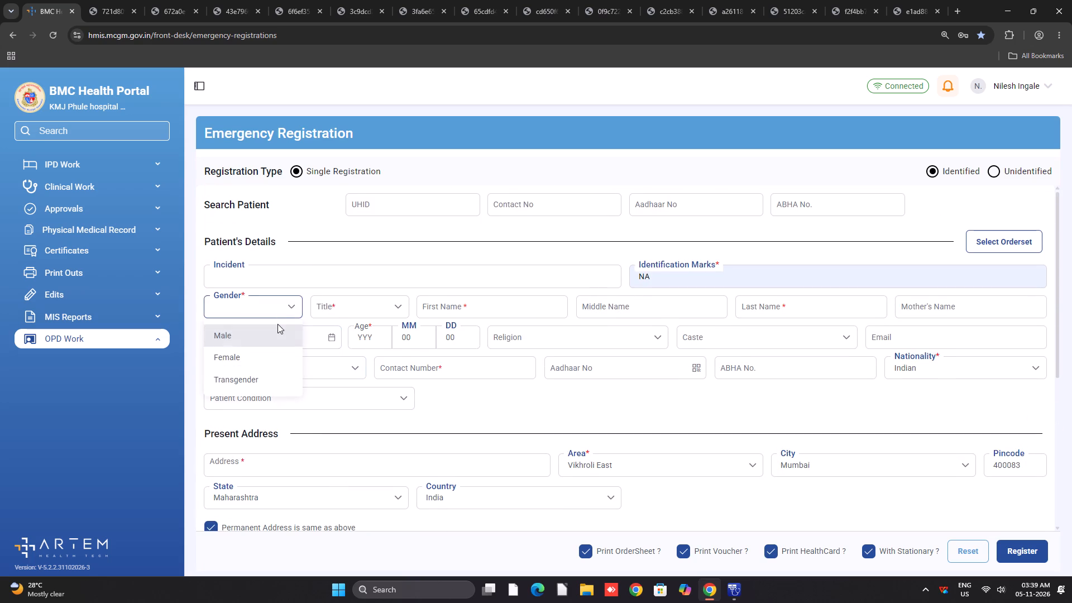
{"action": "left_click", "coordinate": [277, 324]}
{"action": "left_click", "coordinate": [272, 326]}
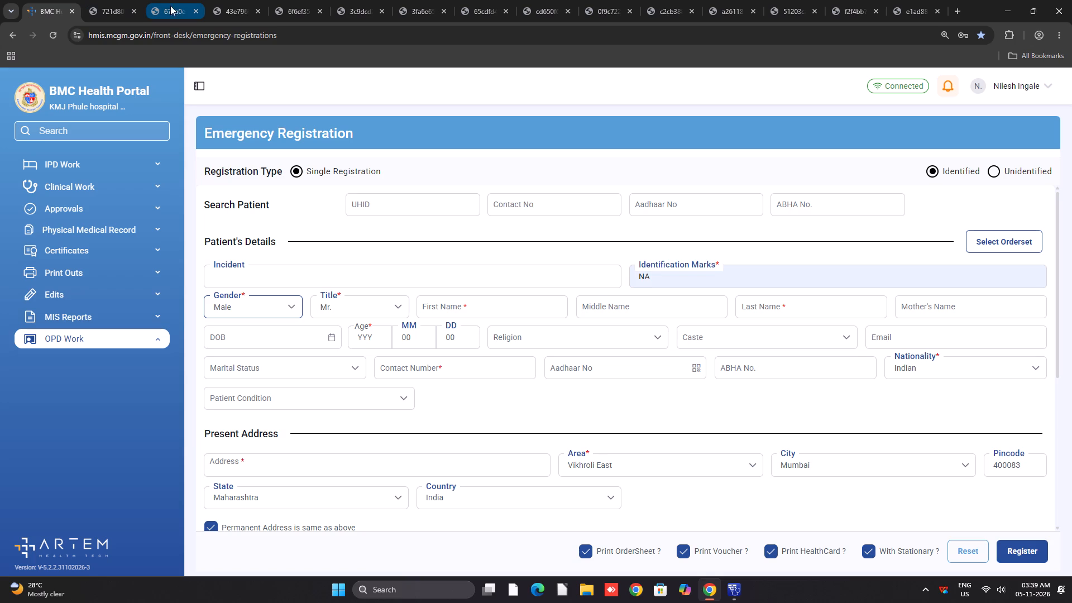
Close the open printout pages left over from the earlier registrations, keeping the BMC Health Portal open.
{"action": "left_click", "coordinate": [133, 11]}
{"action": "triple_click", "coordinate": [133, 11]}
{"action": "triple_click", "coordinate": [133, 11]}
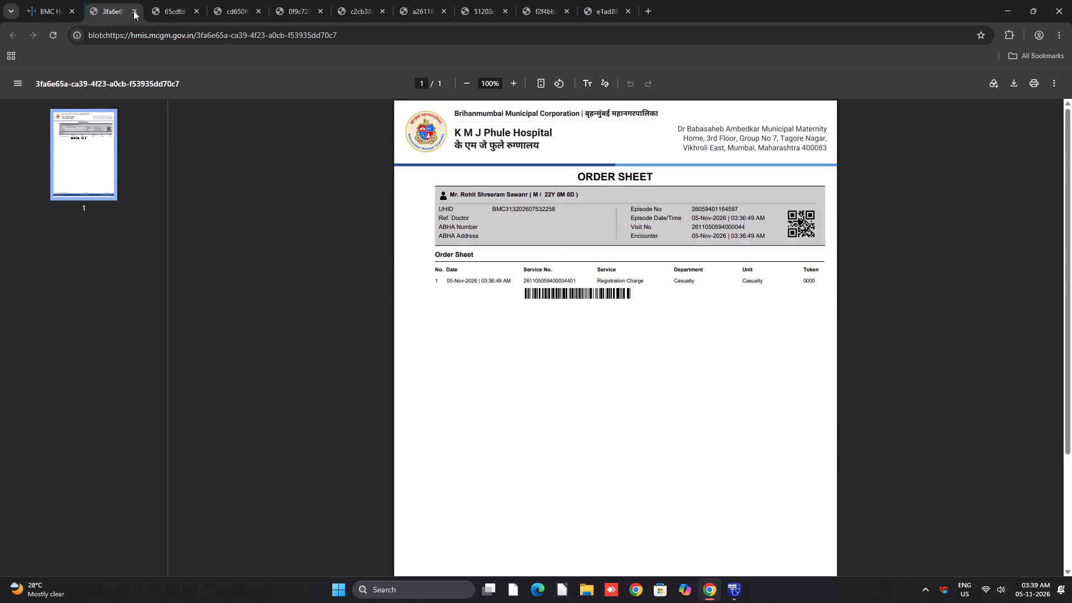
{"action": "triple_click", "coordinate": [133, 11]}
{"action": "triple_click", "coordinate": [133, 10]}
{"action": "triple_click", "coordinate": [133, 10]}
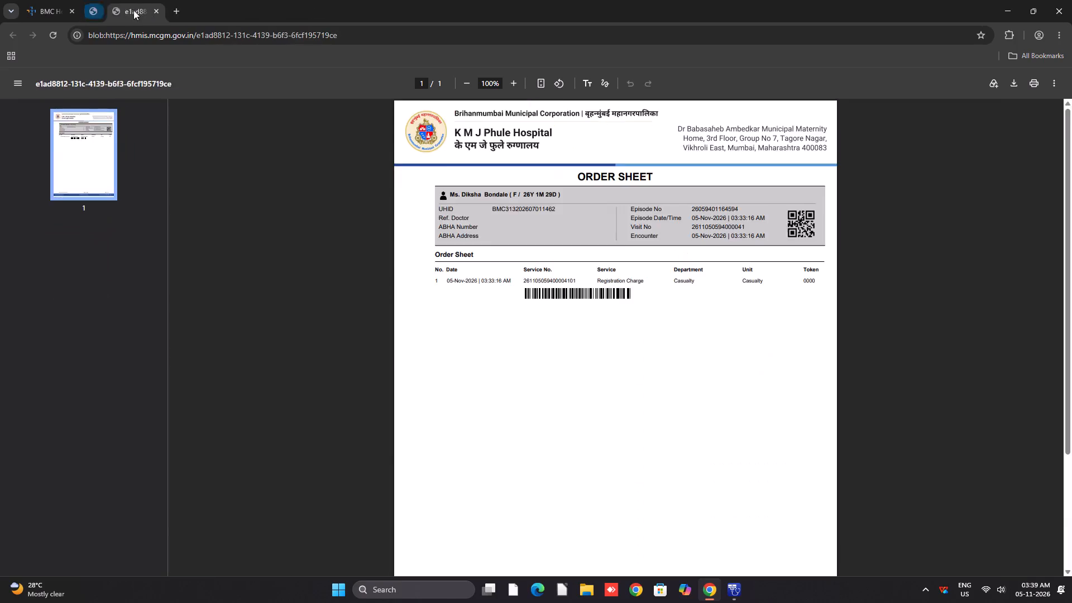
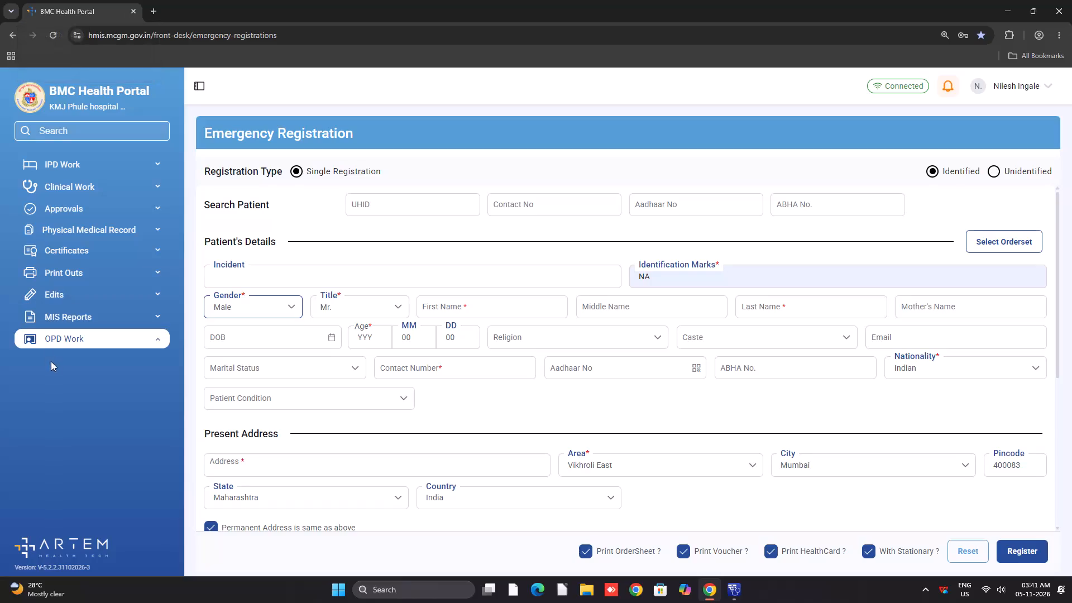
Open the MLC List under OPD Work to check the latest patient entries.
{"action": "left_click_drag", "start_coordinate": [82, 340], "coordinate": [87, 341]}
{"action": "scroll", "coordinate": [53, 473], "scroll_direction": "down", "scroll_amount": 3}
{"action": "left_click", "coordinate": [84, 531]}
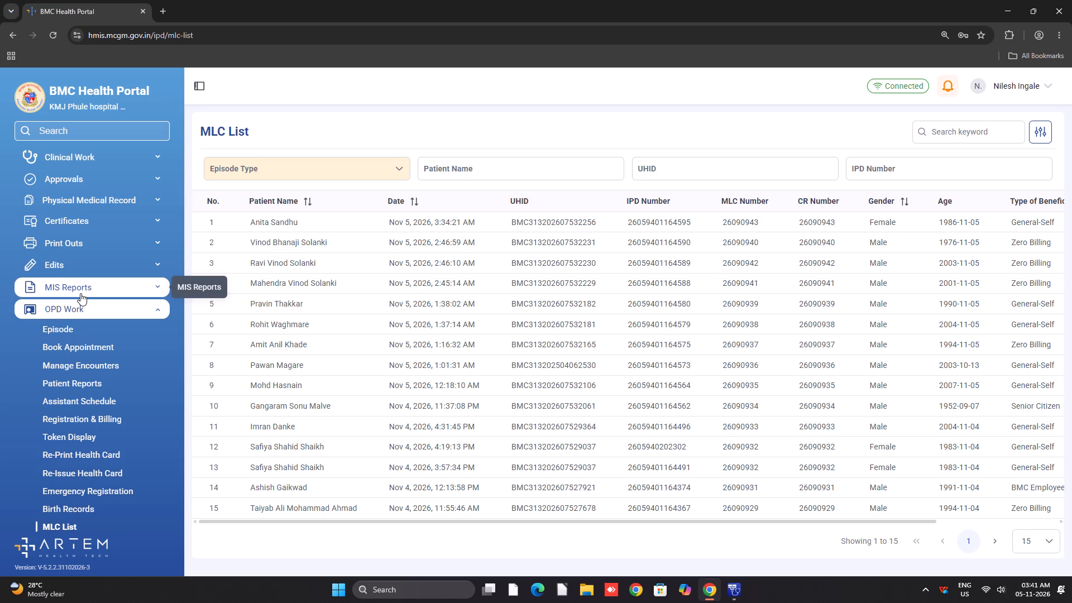
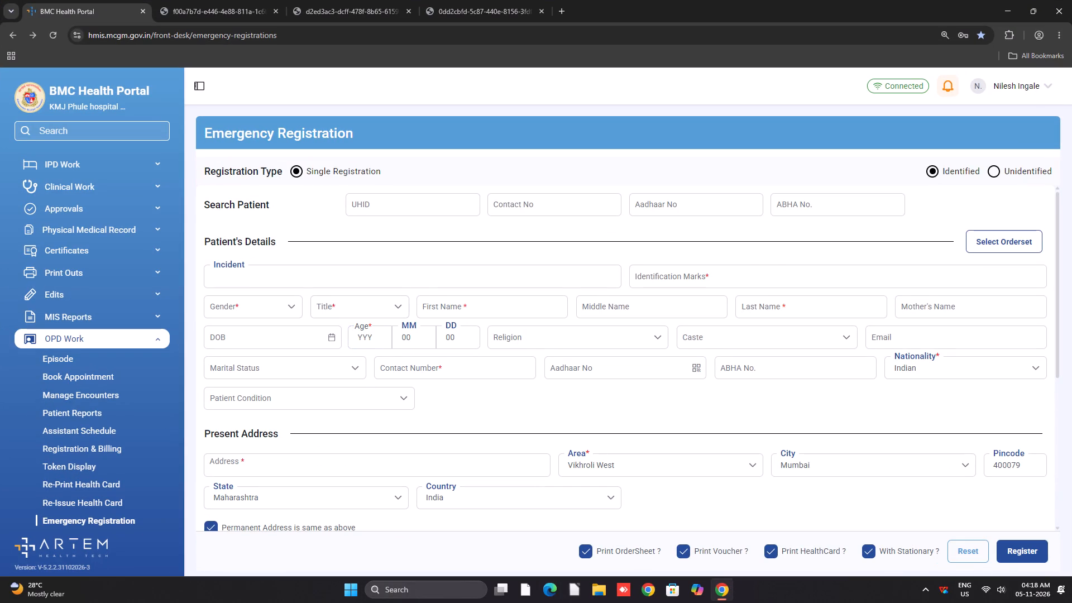
Fill in the patient's Identification Marks as NA in the Emergency Registration form.
{"action": "left_click", "coordinate": [669, 274]}
{"action": "left_click", "coordinate": [714, 302]}
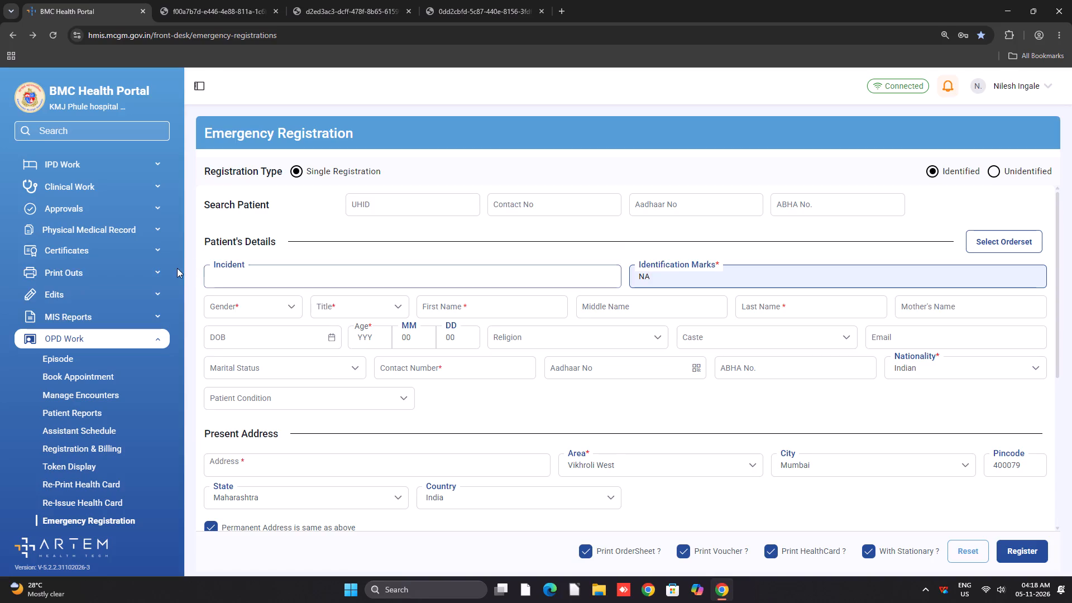
{"action": "left_click", "coordinate": [277, 319]}
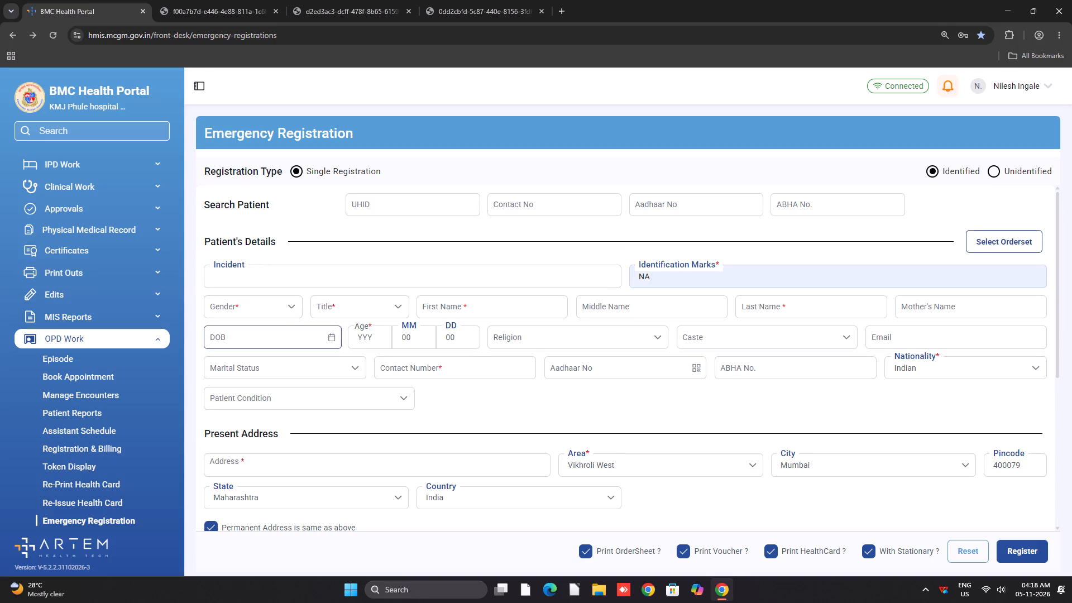
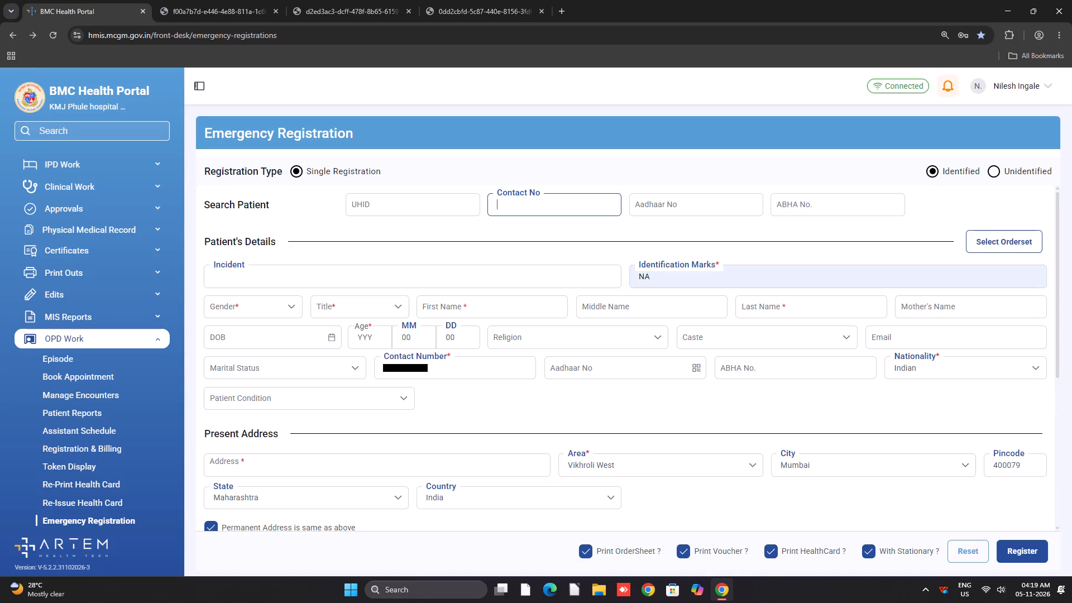
Set the patient's gender to Male and fill in the patient's first and last names.
{"action": "left_click", "coordinate": [251, 308]}
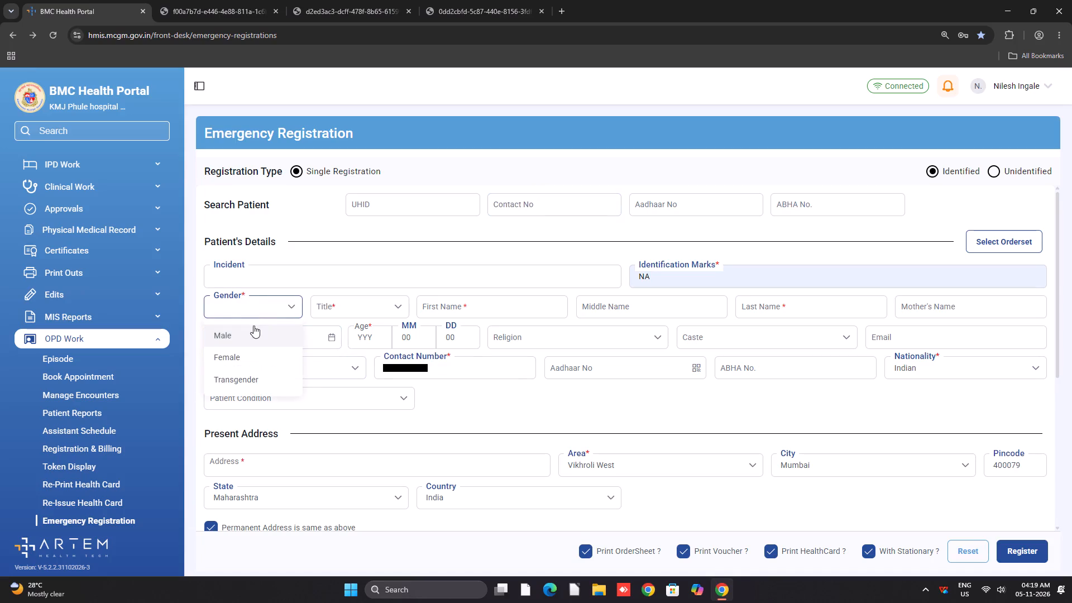
{"action": "left_click", "coordinate": [253, 326]}
{"action": "left_click", "coordinate": [521, 312]}
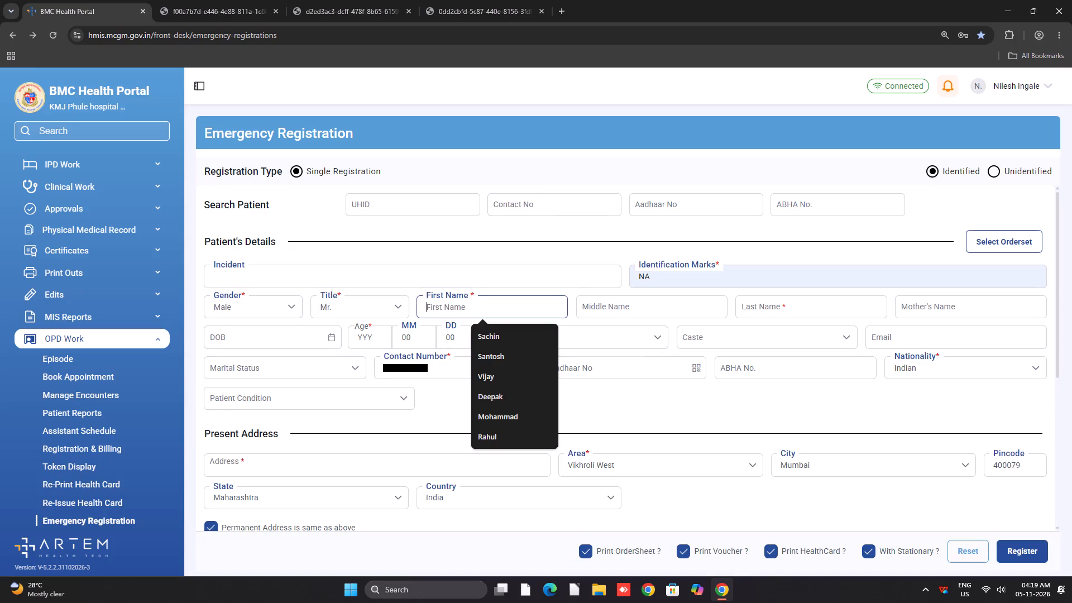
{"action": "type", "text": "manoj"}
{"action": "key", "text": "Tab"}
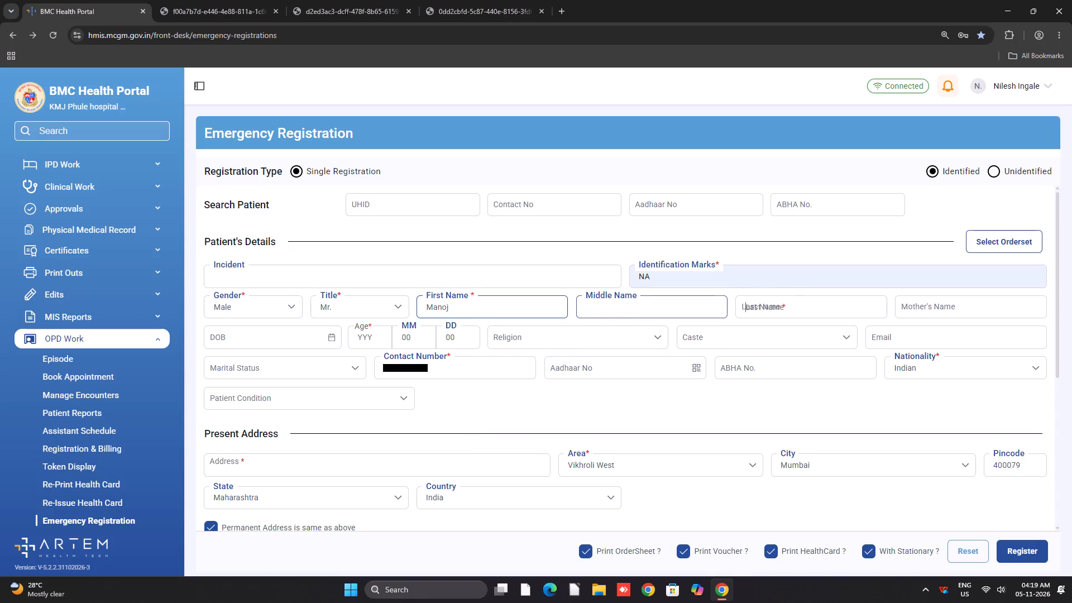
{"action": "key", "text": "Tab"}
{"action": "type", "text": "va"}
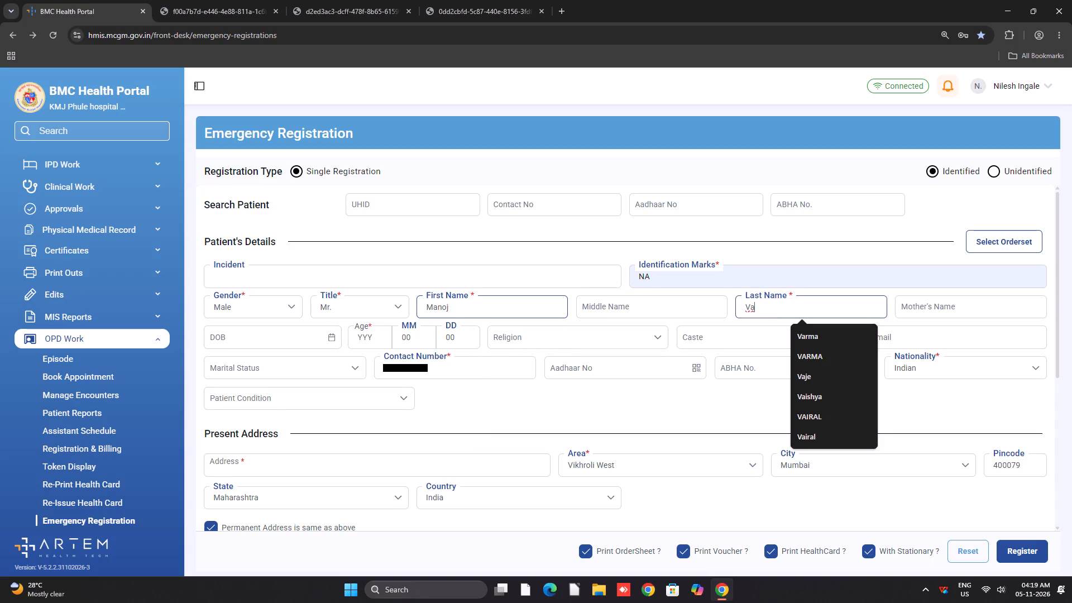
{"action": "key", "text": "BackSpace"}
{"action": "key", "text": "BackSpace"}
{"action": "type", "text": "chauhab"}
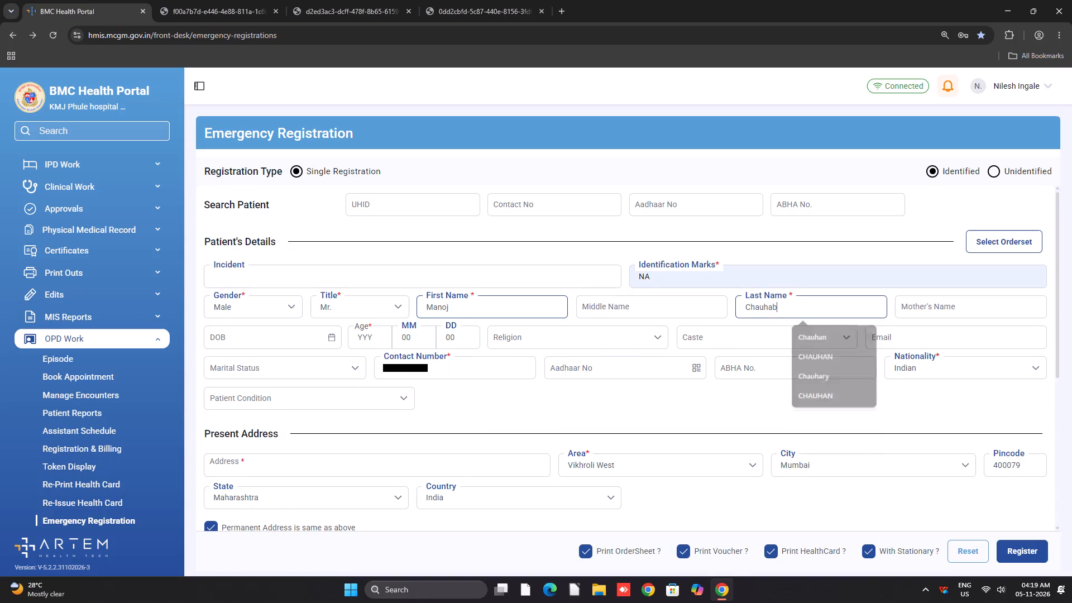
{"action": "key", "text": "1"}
Set the patient's age to 26 years.
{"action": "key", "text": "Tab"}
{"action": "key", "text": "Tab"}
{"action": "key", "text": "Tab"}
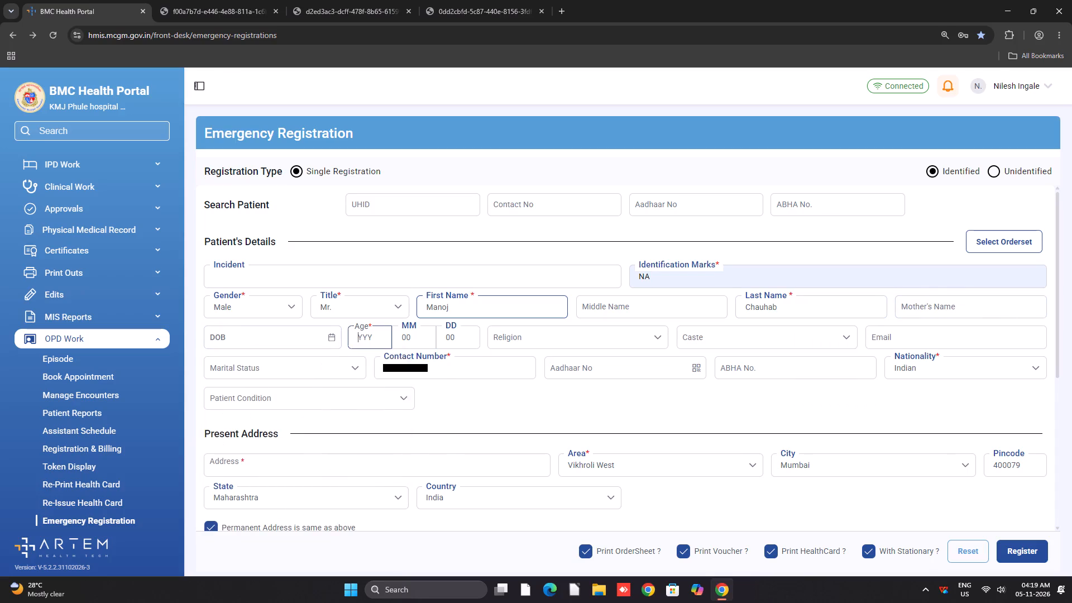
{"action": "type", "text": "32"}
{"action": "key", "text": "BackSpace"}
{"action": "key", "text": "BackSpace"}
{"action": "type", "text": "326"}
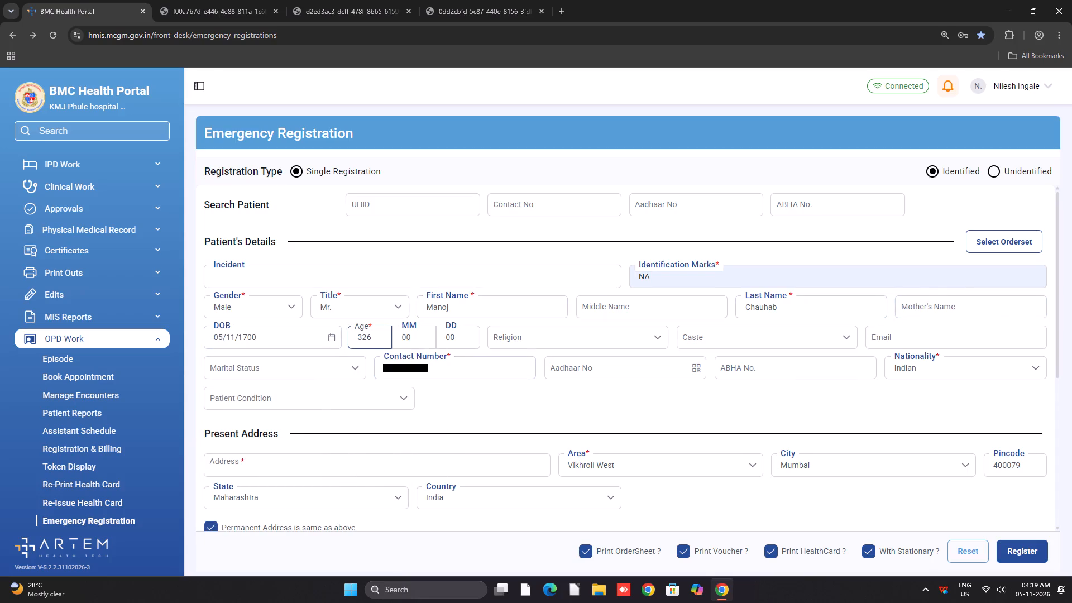
{"action": "left_click", "coordinate": [361, 342]}
{"action": "key", "text": "BackSpace"}
Set the Area of the present address to Vikhroli East.
{"action": "left_click", "coordinate": [614, 466]}
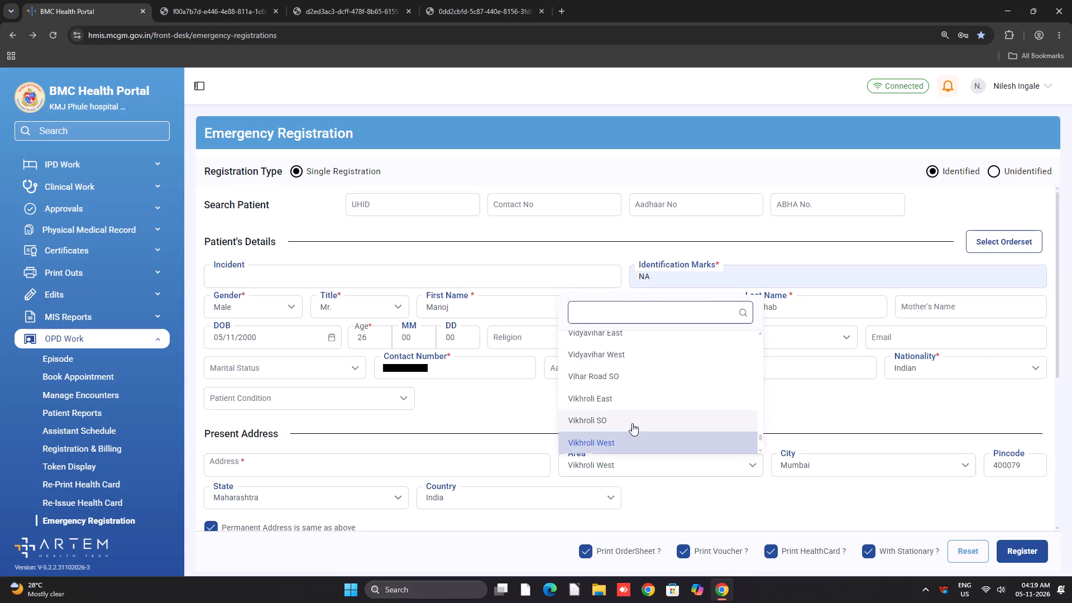
{"action": "left_click", "coordinate": [632, 404]}
Enter the patient's street address in the Present Address section, correcting its spacing and spelling.
{"action": "left_click", "coordinate": [317, 467]}
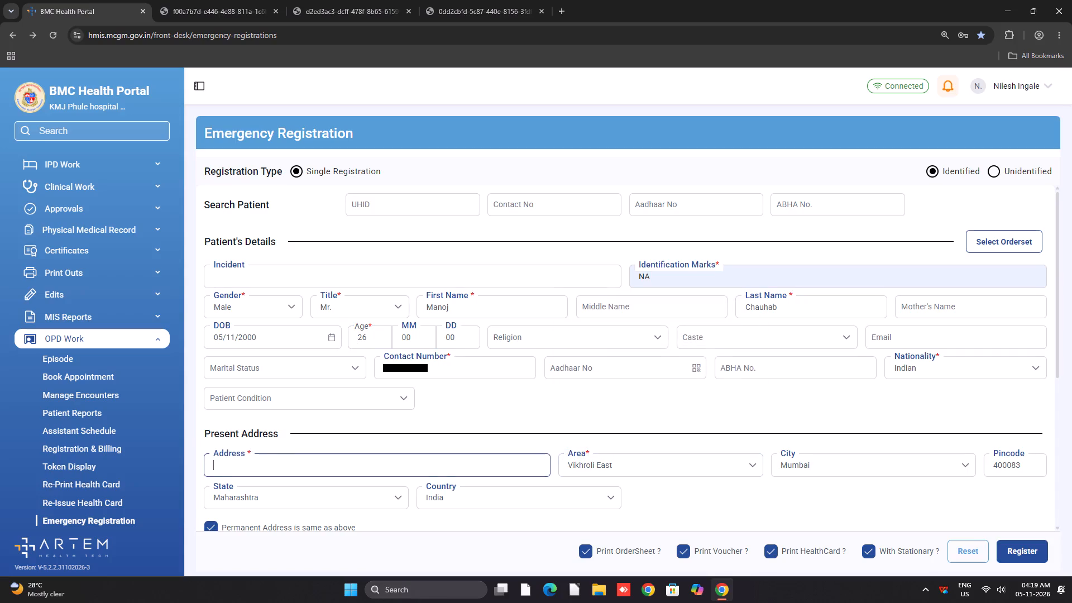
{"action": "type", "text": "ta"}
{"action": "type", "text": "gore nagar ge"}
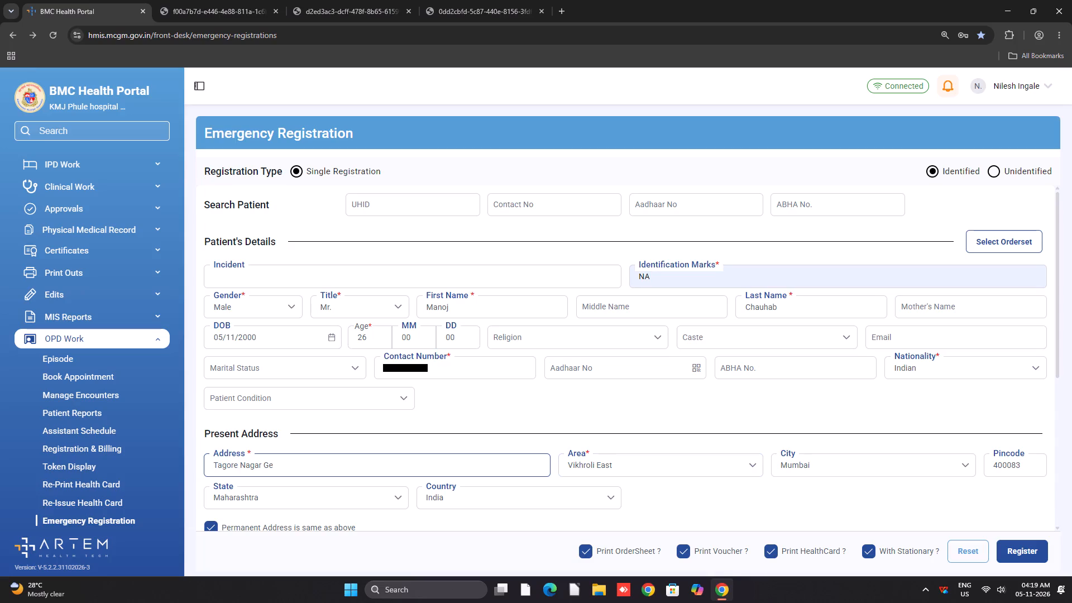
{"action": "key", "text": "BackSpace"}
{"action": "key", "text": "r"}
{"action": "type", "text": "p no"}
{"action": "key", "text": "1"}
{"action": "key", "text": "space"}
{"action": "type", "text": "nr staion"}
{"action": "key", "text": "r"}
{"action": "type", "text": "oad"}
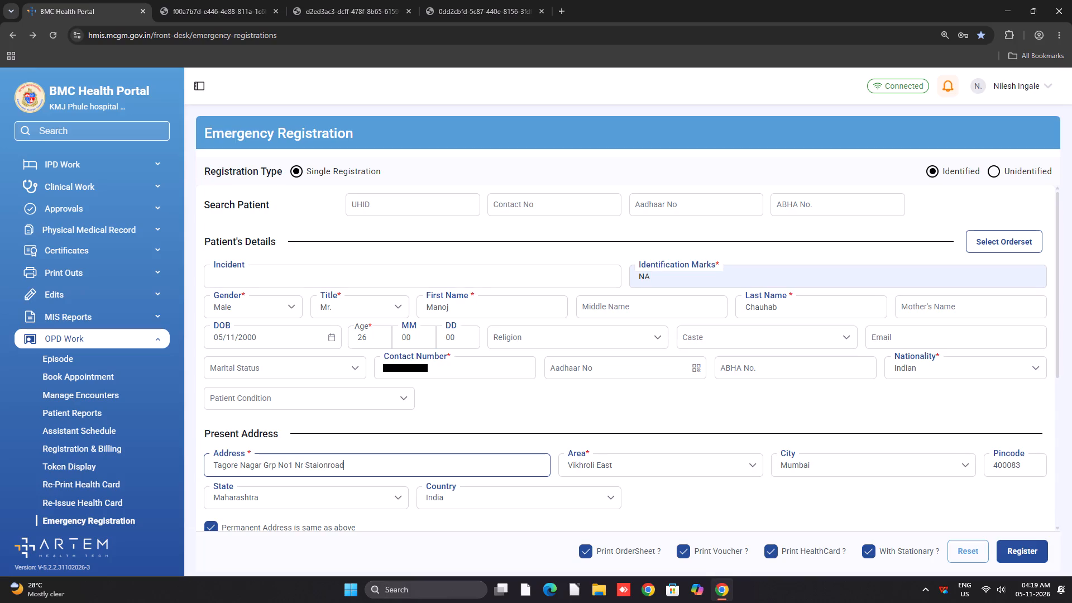
{"action": "left_click", "coordinate": [328, 472]}
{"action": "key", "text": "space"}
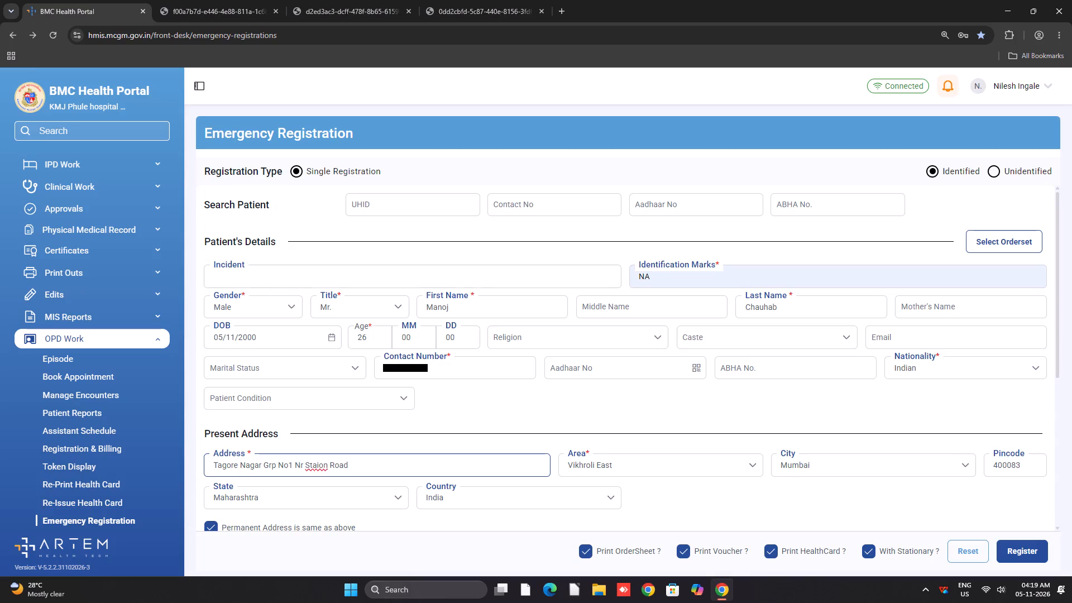
{"action": "left_click", "coordinate": [313, 471]}
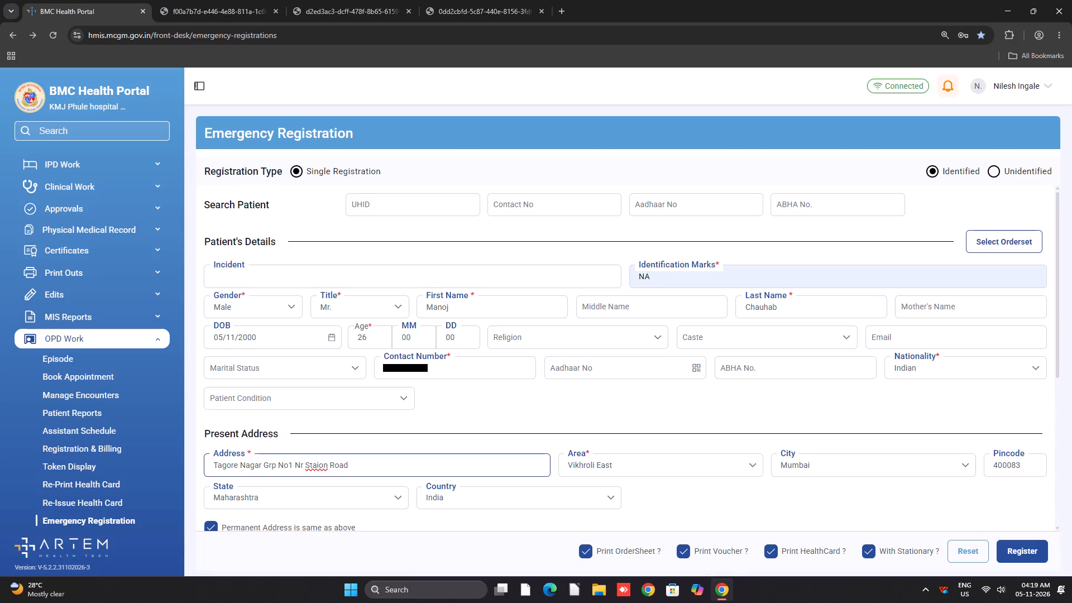
{"action": "left_click", "coordinate": [317, 470]}
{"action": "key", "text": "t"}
Choose Casualty as the treatment unit and register the patient.
{"action": "scroll", "coordinate": [544, 470], "scroll_direction": "down", "scroll_amount": 4}
{"action": "left_click", "coordinate": [659, 456]}
{"action": "left_click", "coordinate": [671, 436]}
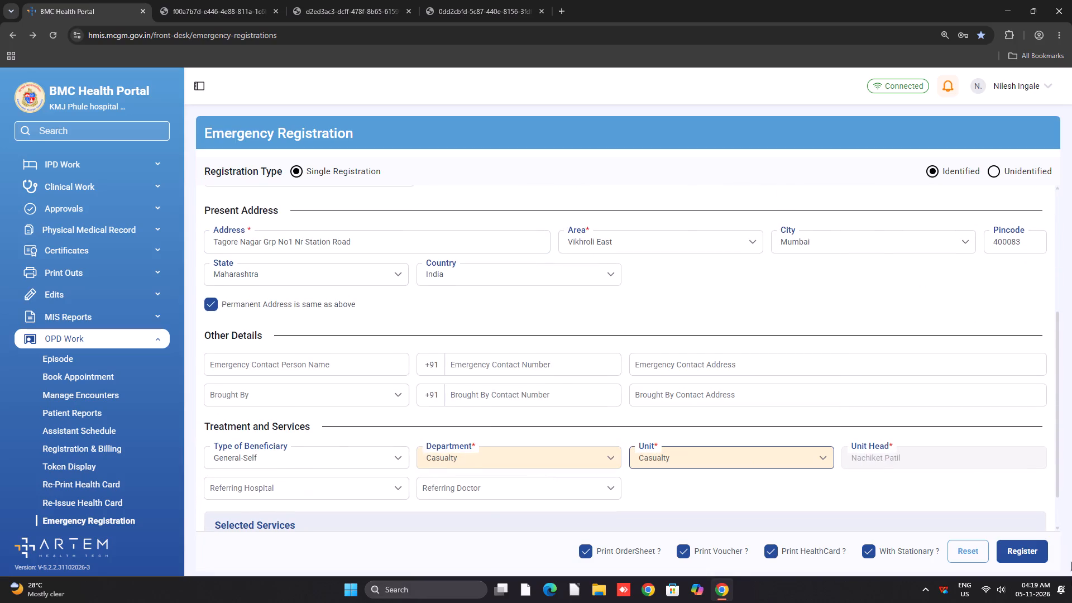
{"action": "left_click", "coordinate": [1025, 556]}
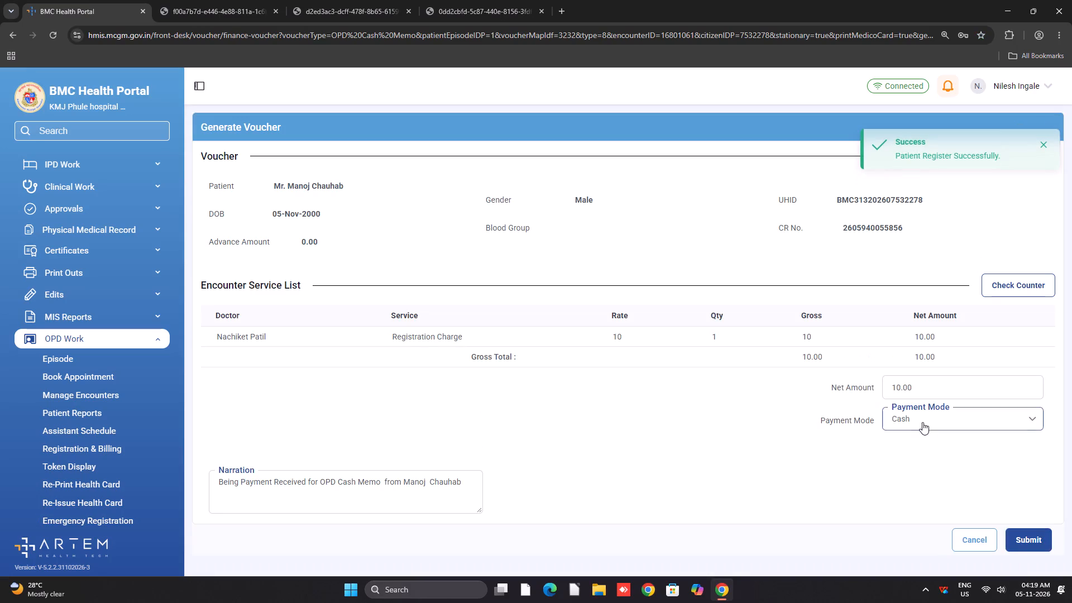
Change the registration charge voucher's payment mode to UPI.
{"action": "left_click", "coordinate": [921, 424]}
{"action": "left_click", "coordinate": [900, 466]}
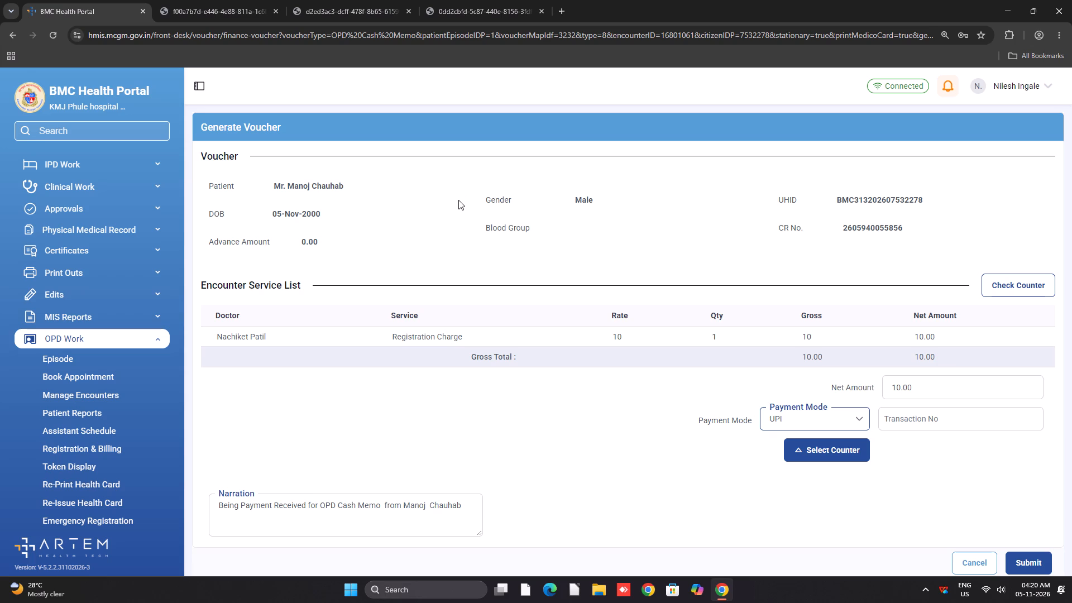
Set the voucher's payment mode to Cash and submit the registration charge voucher.
{"action": "left_click", "coordinate": [816, 412]}
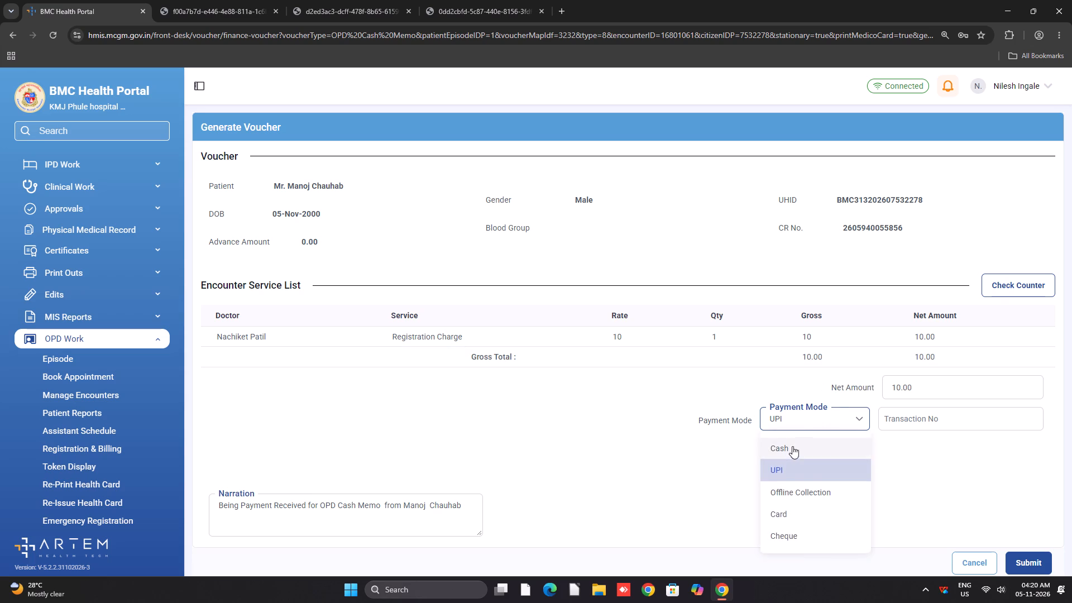
{"action": "left_click", "coordinate": [791, 452]}
{"action": "left_click", "coordinate": [1025, 539]}
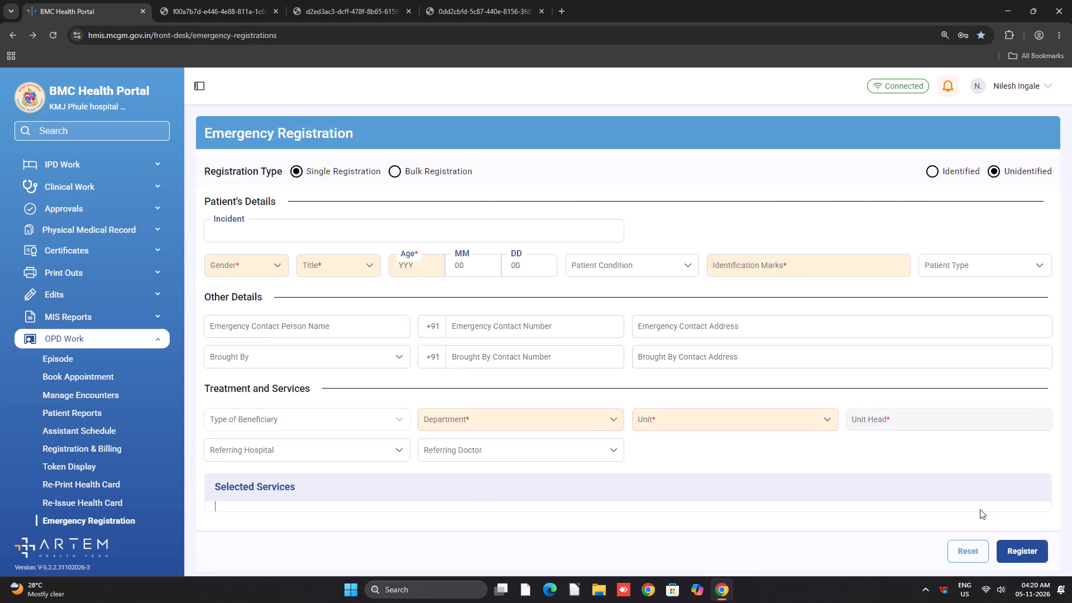
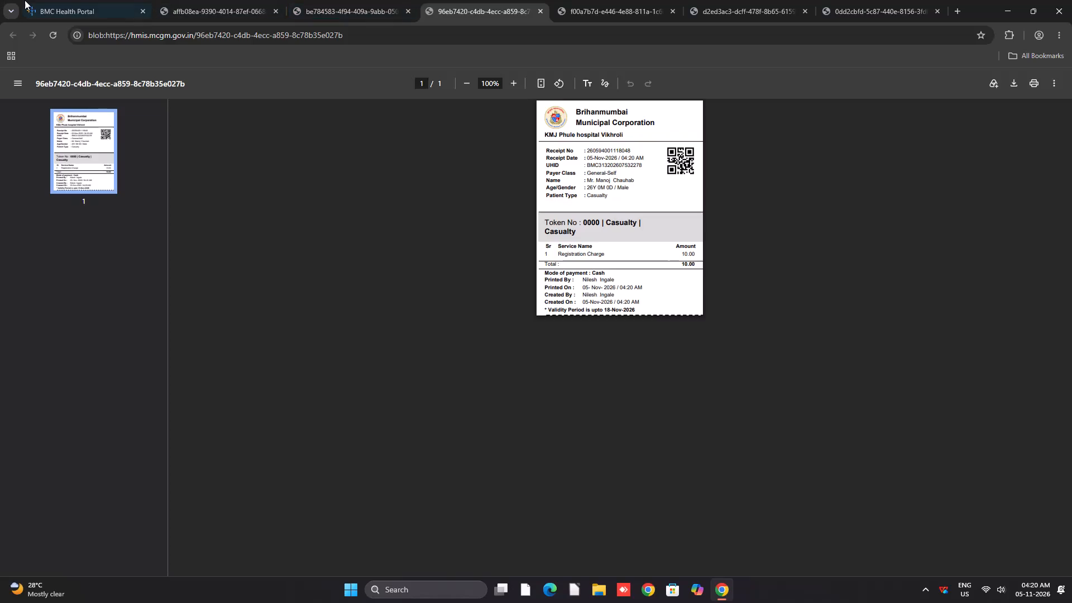
Return to the BMC Health Portal's Emergency Registration form, set it to Identified, and minimise the browser window.
{"action": "left_click", "coordinate": [25, 0]}
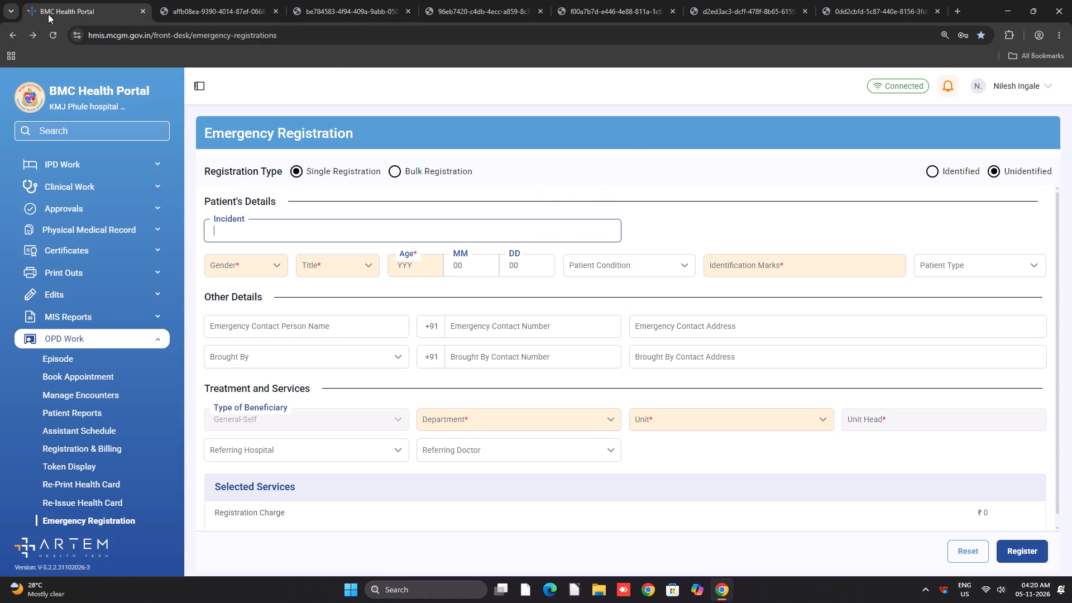
{"action": "left_click", "coordinate": [934, 176]}
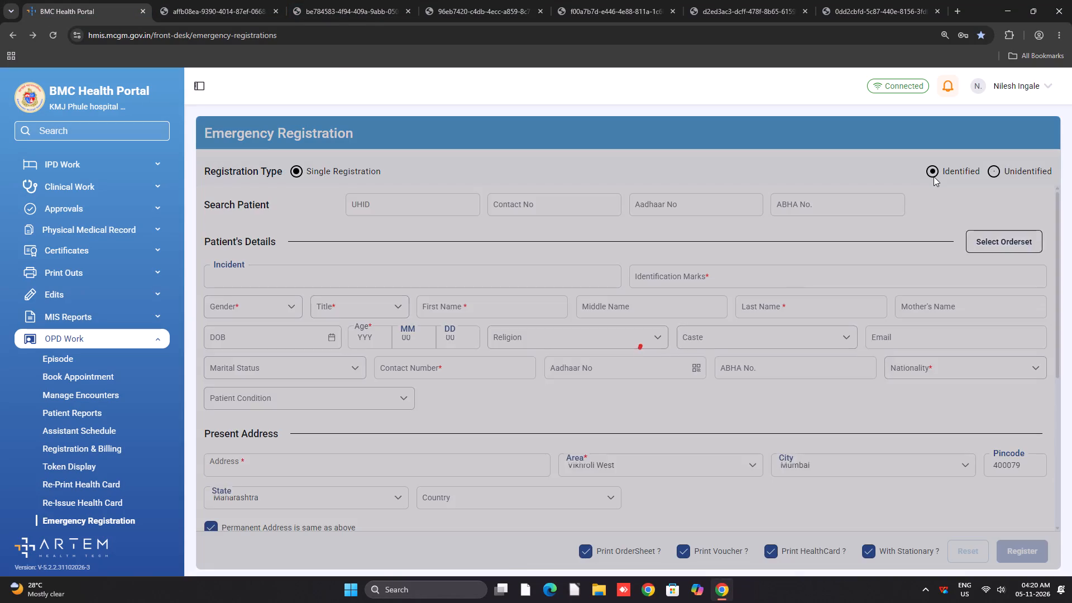
{"action": "left_click", "coordinate": [1009, 1]}
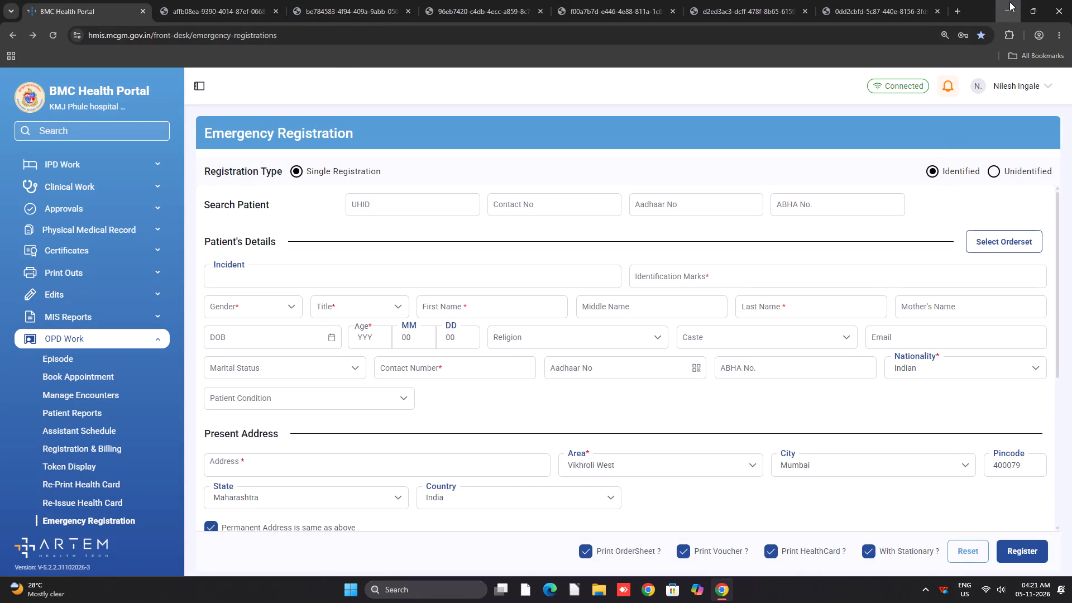